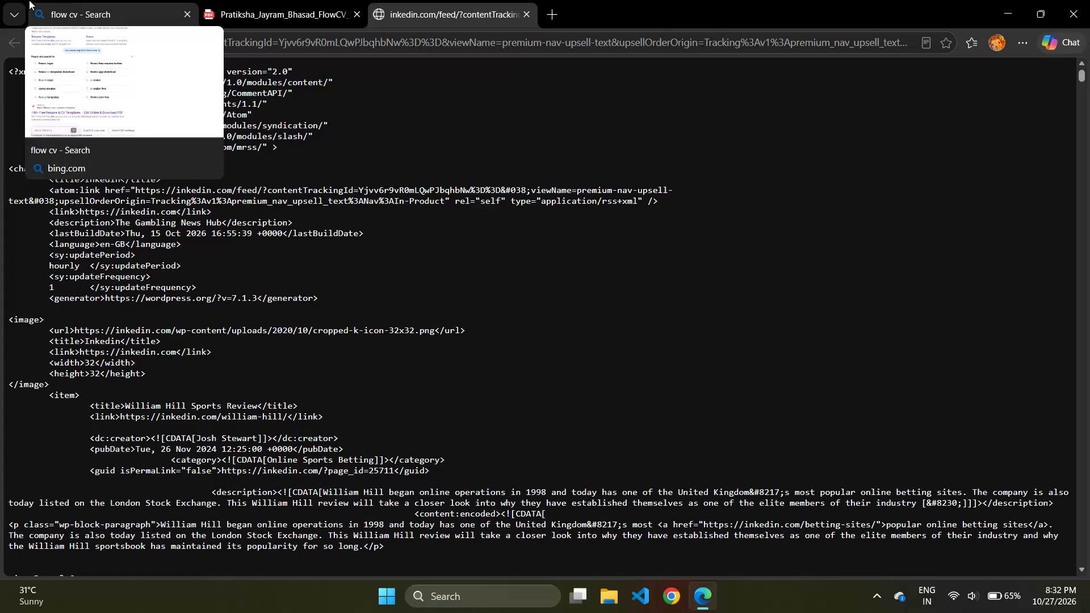
Look through the "flow cv" search results for resume builder sites.
{"action": "left_click", "coordinate": [74, 8]}
{"action": "scroll", "coordinate": [274, 288], "scroll_direction": "up", "scroll_amount": 7}
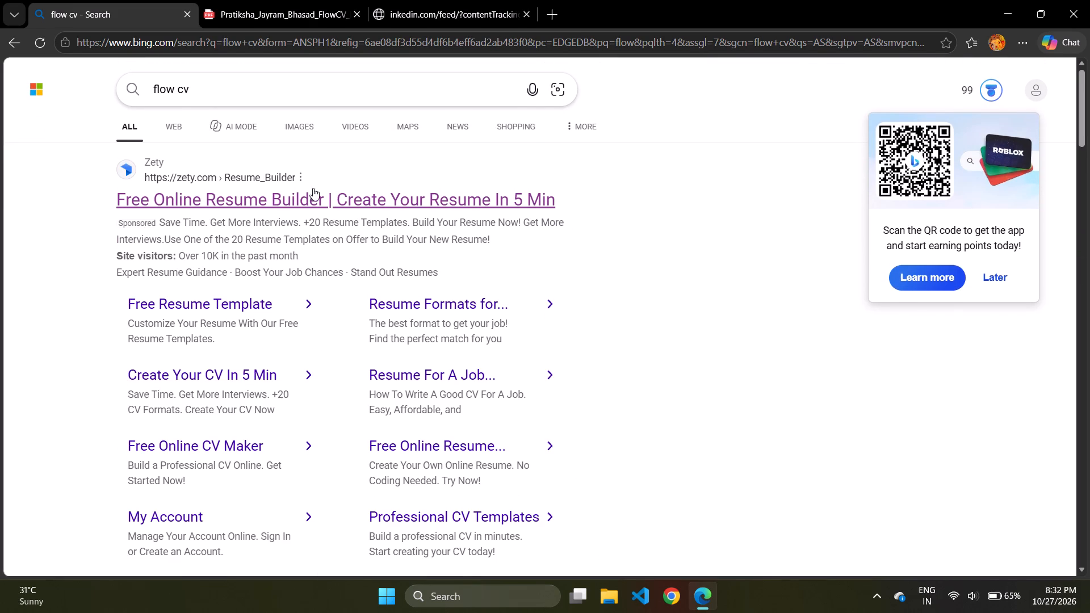
{"action": "scroll", "coordinate": [232, 322], "scroll_direction": "down", "scroll_amount": 5}
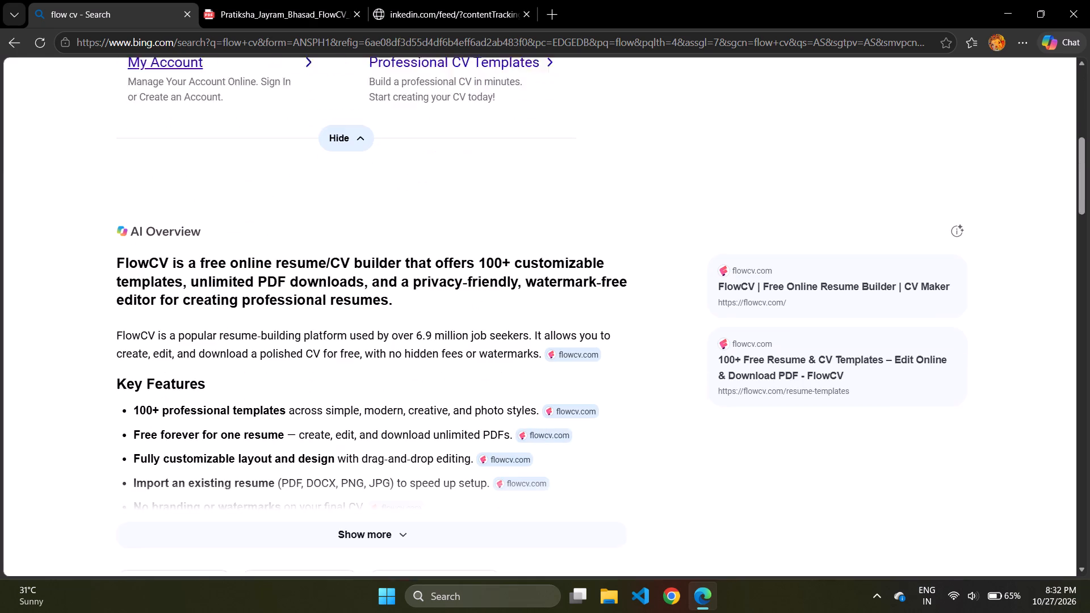
{"action": "scroll", "coordinate": [219, 306], "scroll_direction": "down", "scroll_amount": 2}
{"action": "scroll", "coordinate": [219, 299], "scroll_direction": "up", "scroll_amount": 5}
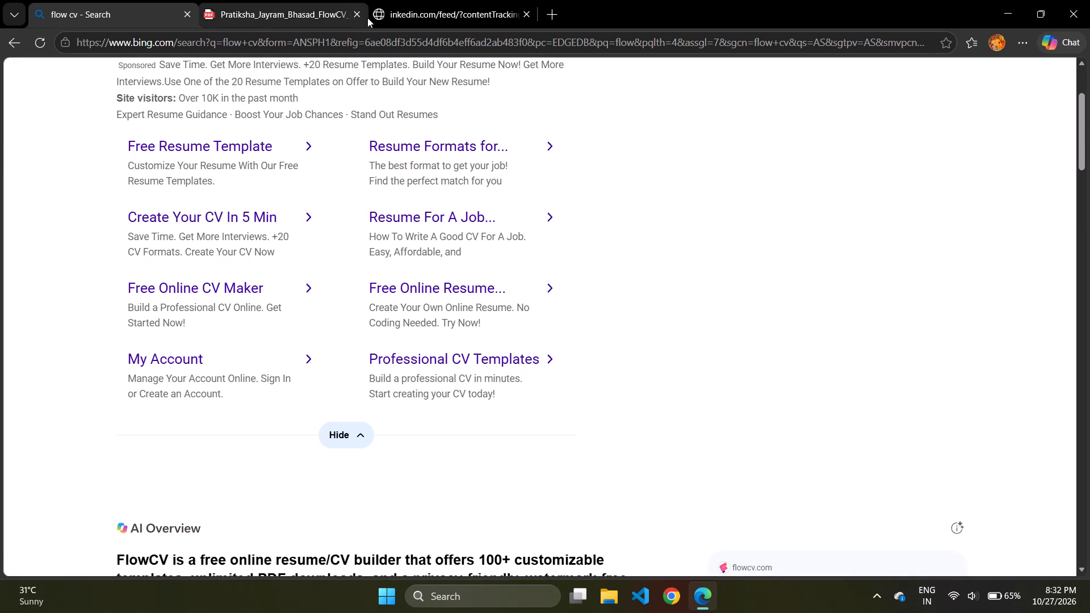
Close the page showing the inkedin.com feed.
{"action": "left_click", "coordinate": [425, 15]}
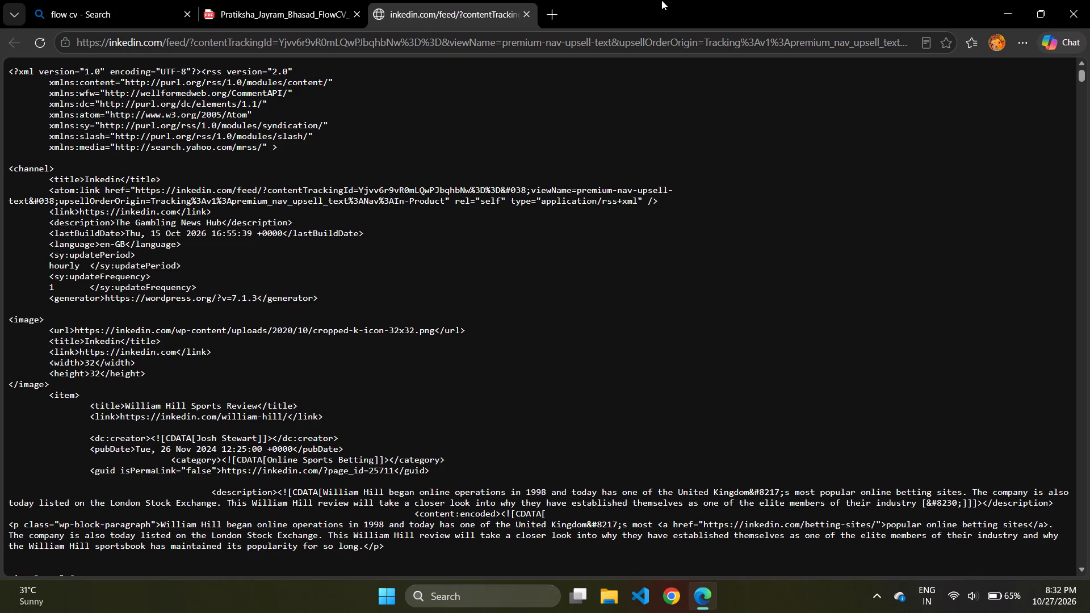
{"action": "left_click", "coordinate": [525, 9]}
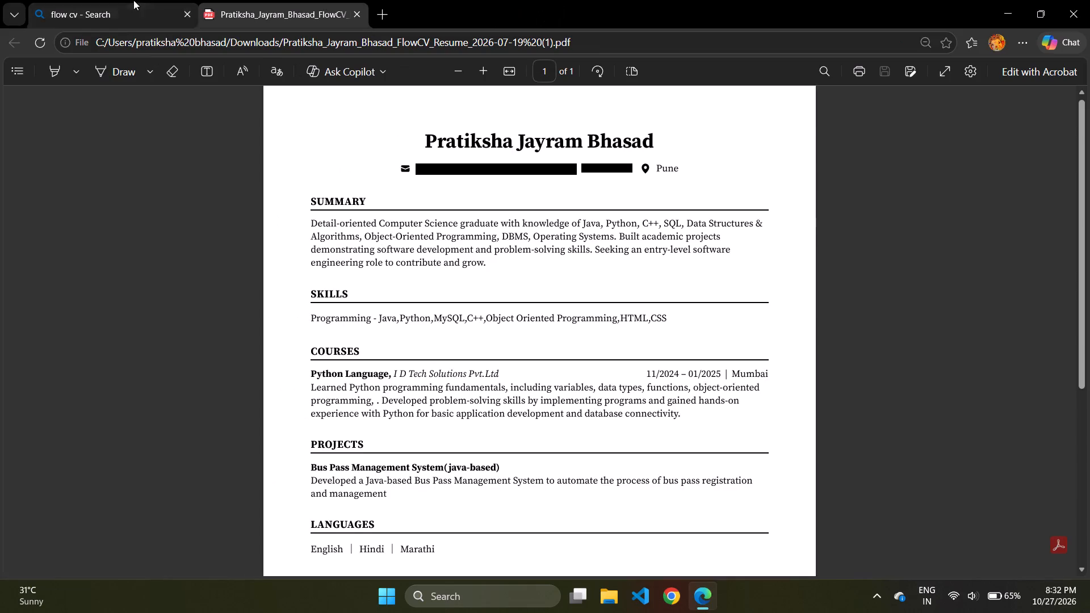
Open FlowCV's "100+ Free Resume & CV Templates – Edit Online & Download PDF" result from the "flow cv" search.
{"action": "left_click", "coordinate": [103, 6]}
{"action": "scroll", "coordinate": [124, 121], "scroll_direction": "up", "scroll_amount": 5}
{"action": "scroll", "coordinate": [124, 121], "scroll_direction": "down", "scroll_amount": 6}
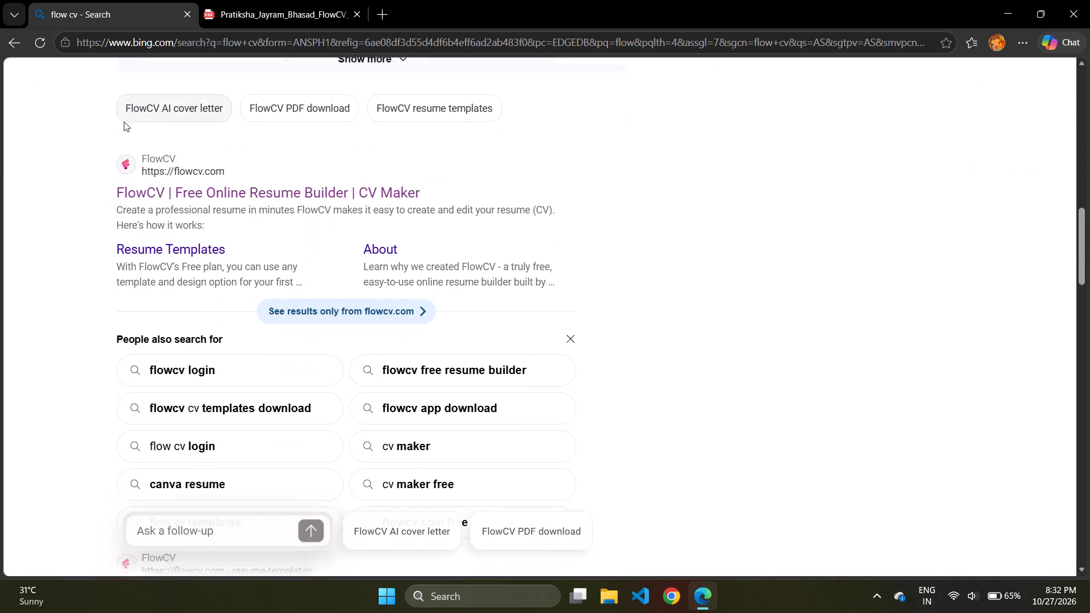
{"action": "scroll", "coordinate": [124, 121], "scroll_direction": "down", "scroll_amount": 3}
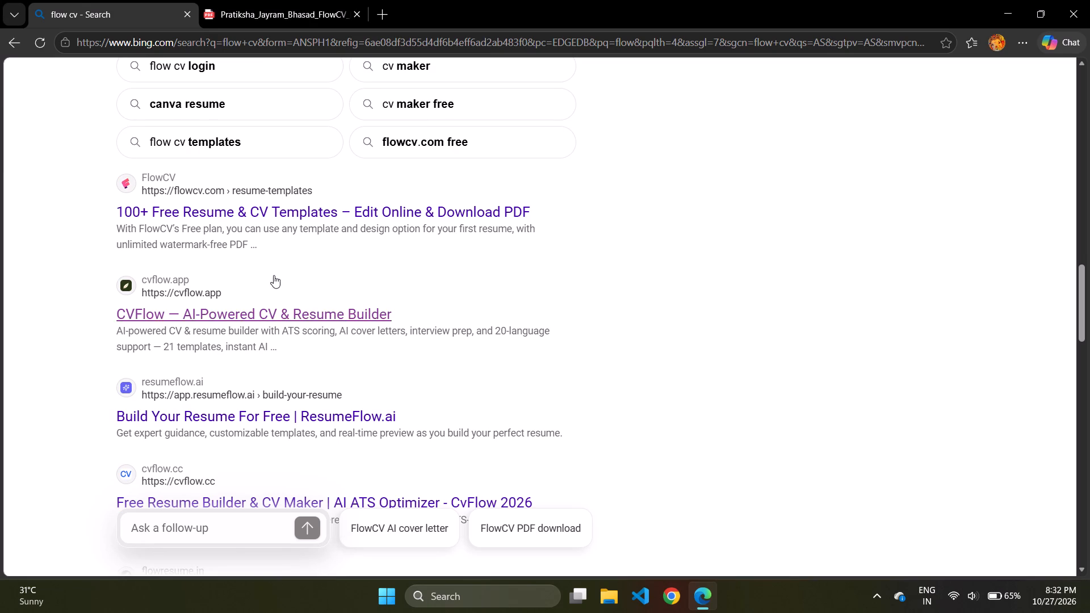
{"action": "left_click", "coordinate": [257, 231]}
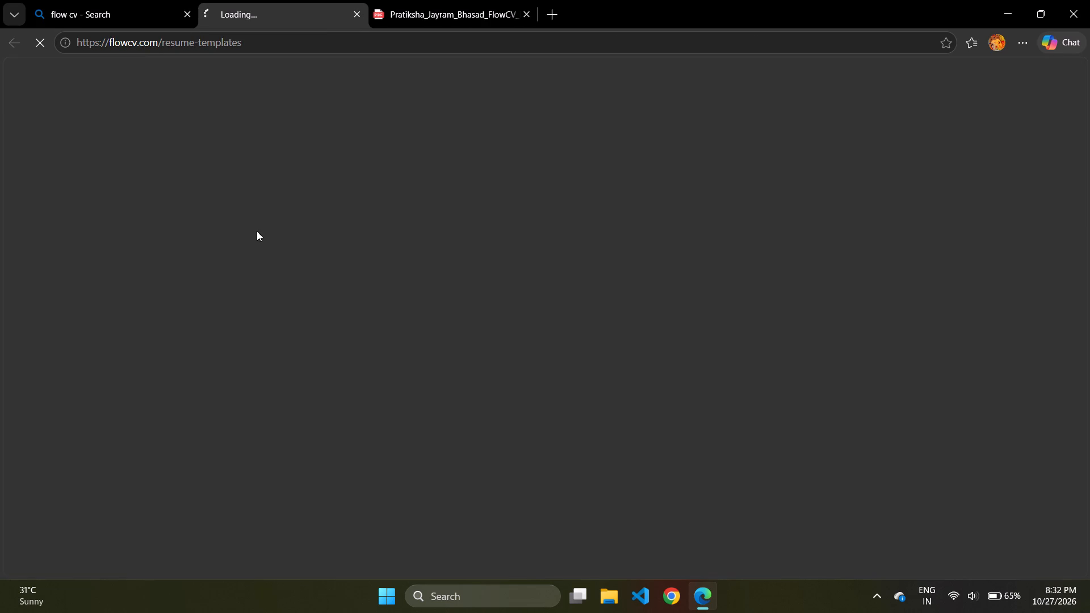
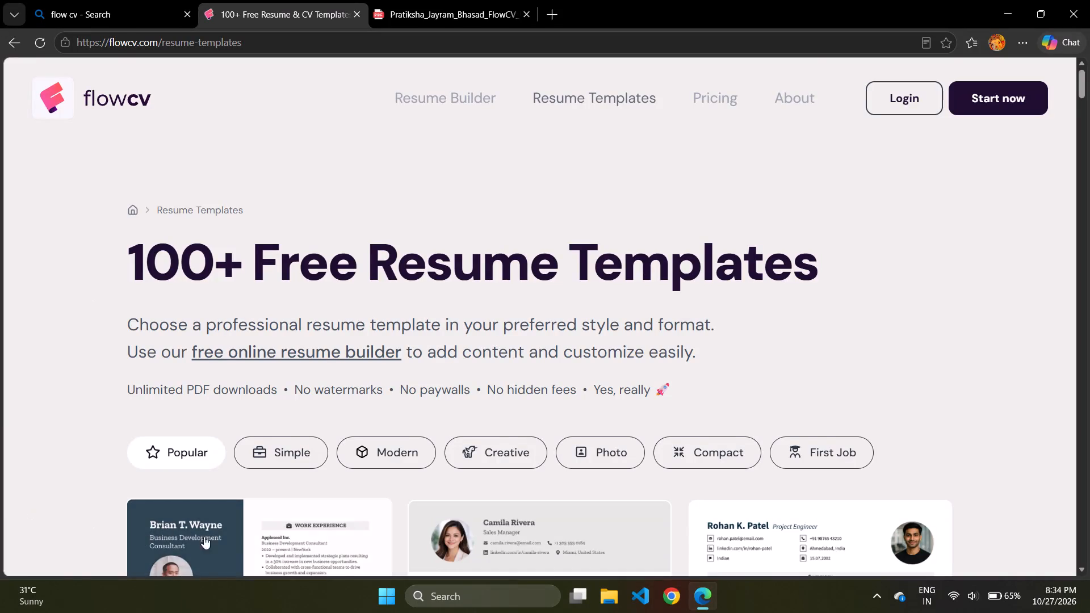
Look through the Popular resume templates, comparing the layouts offered in the first rows.
{"action": "scroll", "coordinate": [213, 536], "scroll_direction": "down", "scroll_amount": 4}
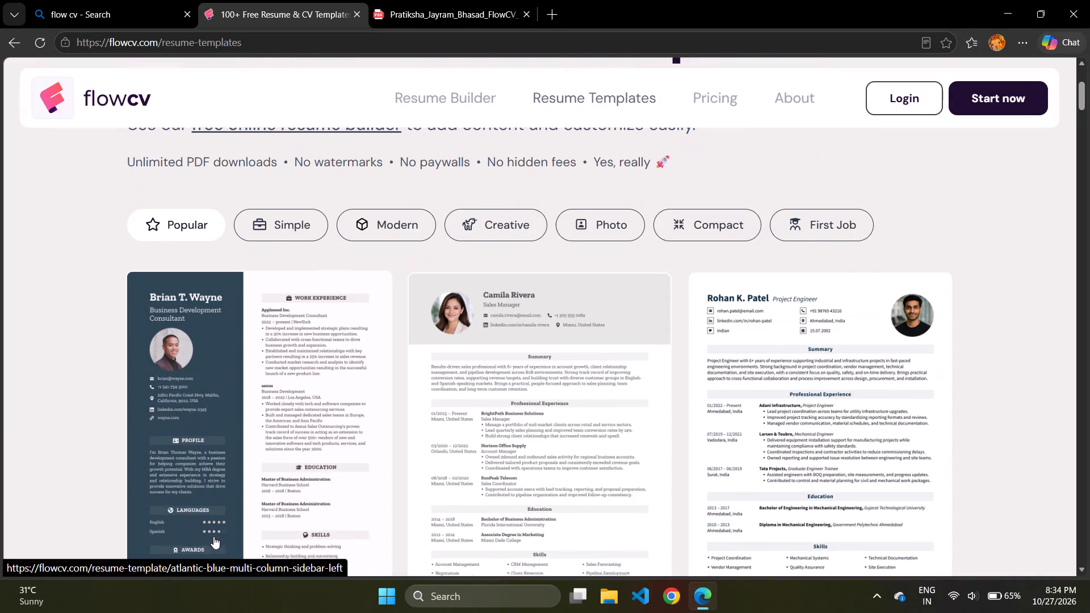
{"action": "scroll", "coordinate": [449, 448], "scroll_direction": "down", "scroll_amount": 1}
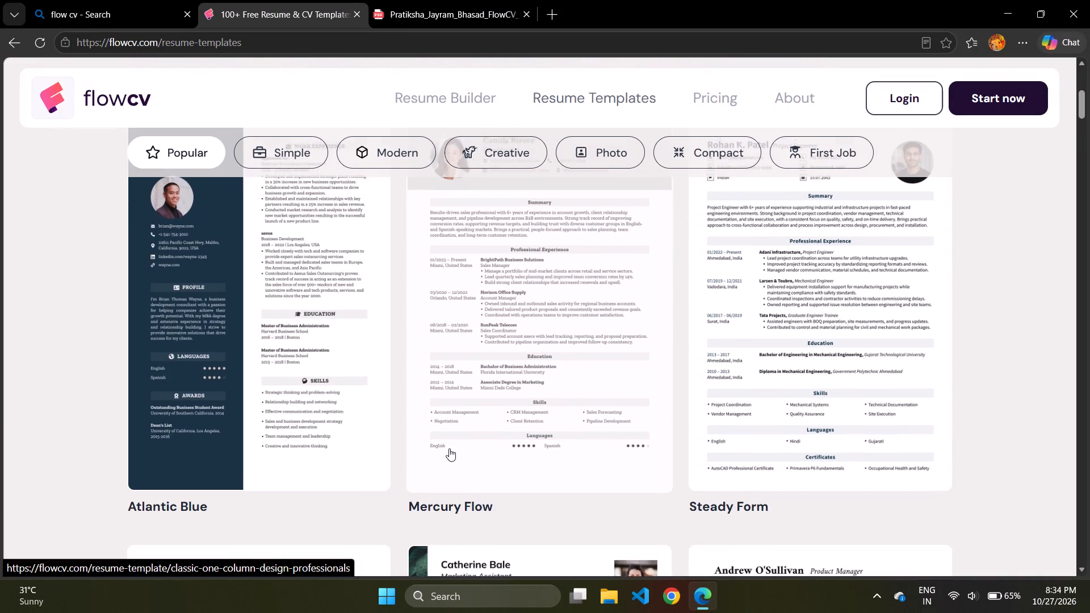
{"action": "scroll", "coordinate": [449, 448], "scroll_direction": "down", "scroll_amount": 2}
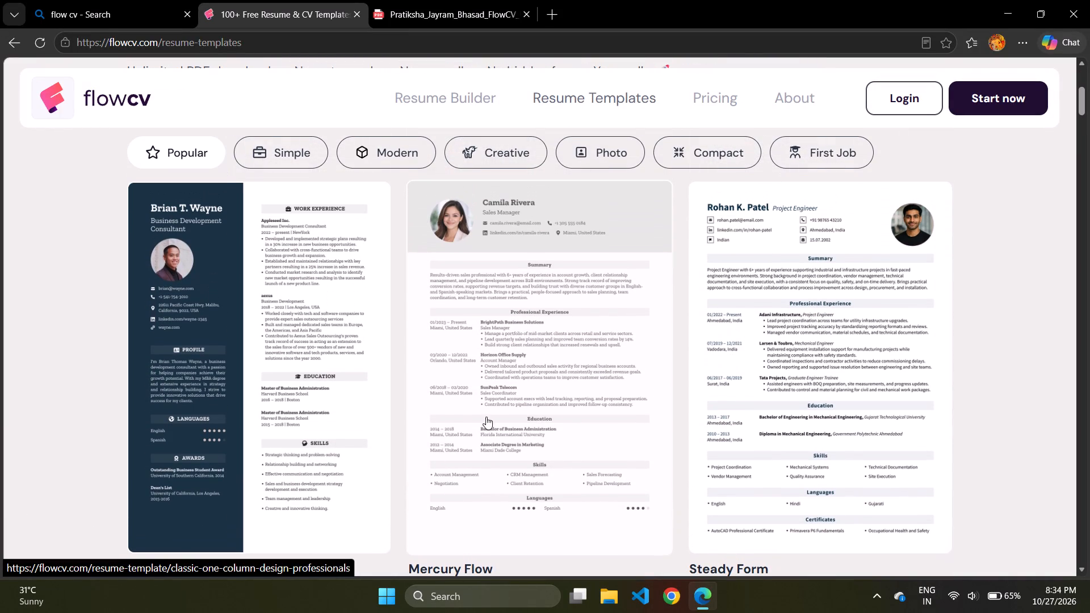
{"action": "scroll", "coordinate": [500, 409], "scroll_direction": "down", "scroll_amount": 2}
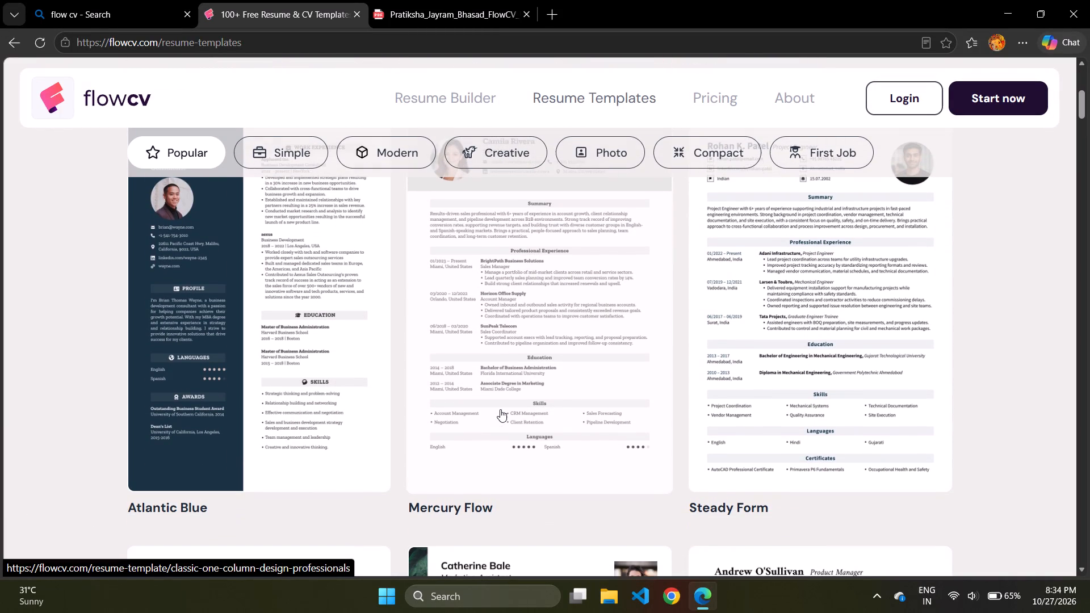
{"action": "scroll", "coordinate": [500, 409], "scroll_direction": "down", "scroll_amount": 5}
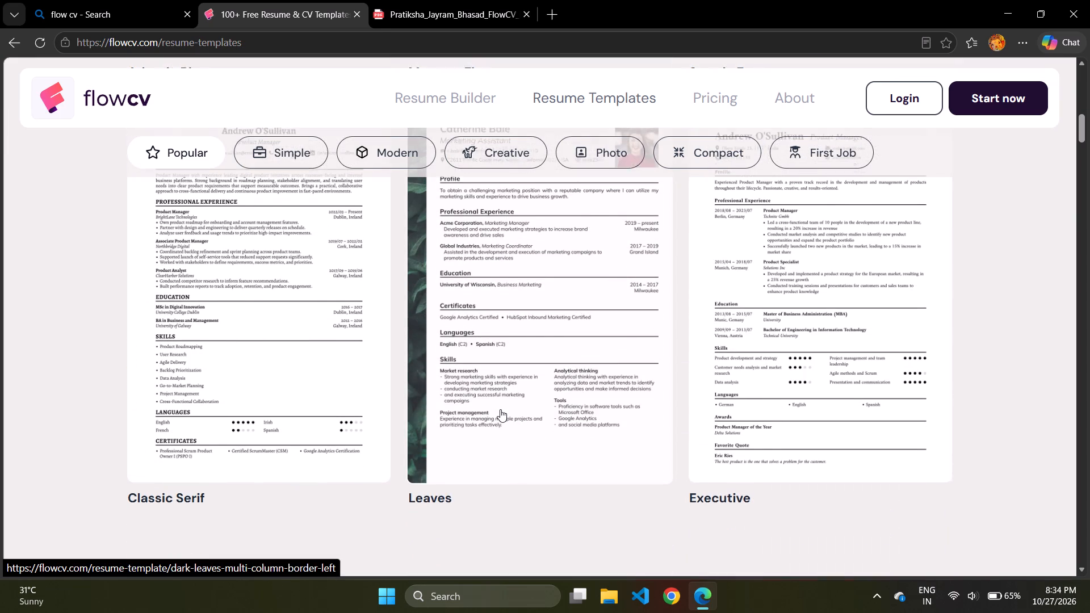
{"action": "scroll", "coordinate": [500, 409], "scroll_direction": "down", "scroll_amount": 1}
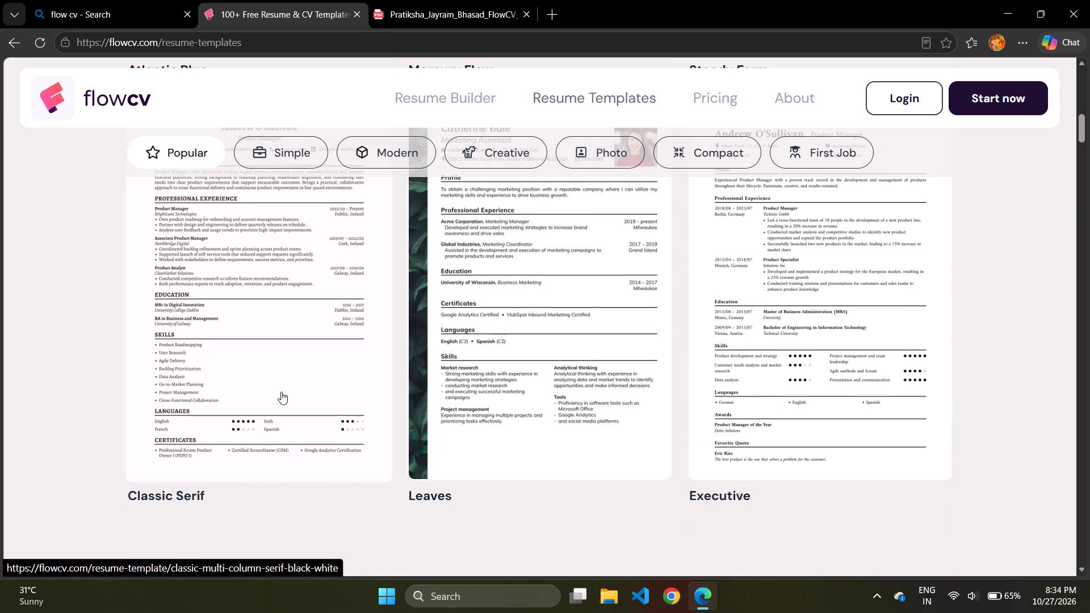
Choose the Classic Serif resume template and start a resume with it.
{"action": "scroll", "coordinate": [281, 392], "scroll_direction": "up", "scroll_amount": 1}
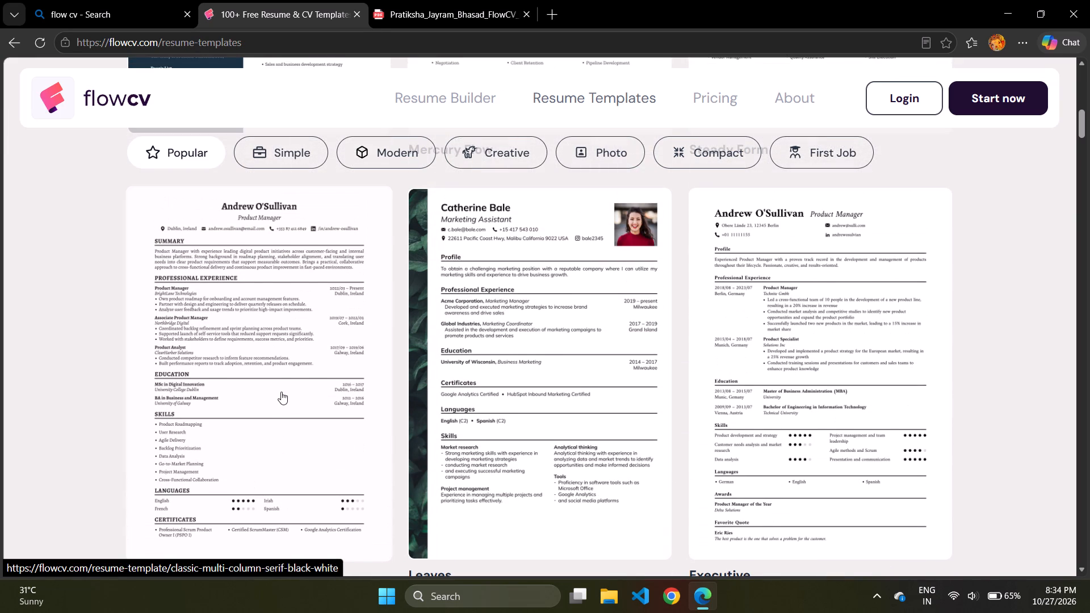
{"action": "scroll", "coordinate": [281, 392], "scroll_direction": "up", "scroll_amount": 1}
{"action": "left_click", "coordinate": [281, 392]}
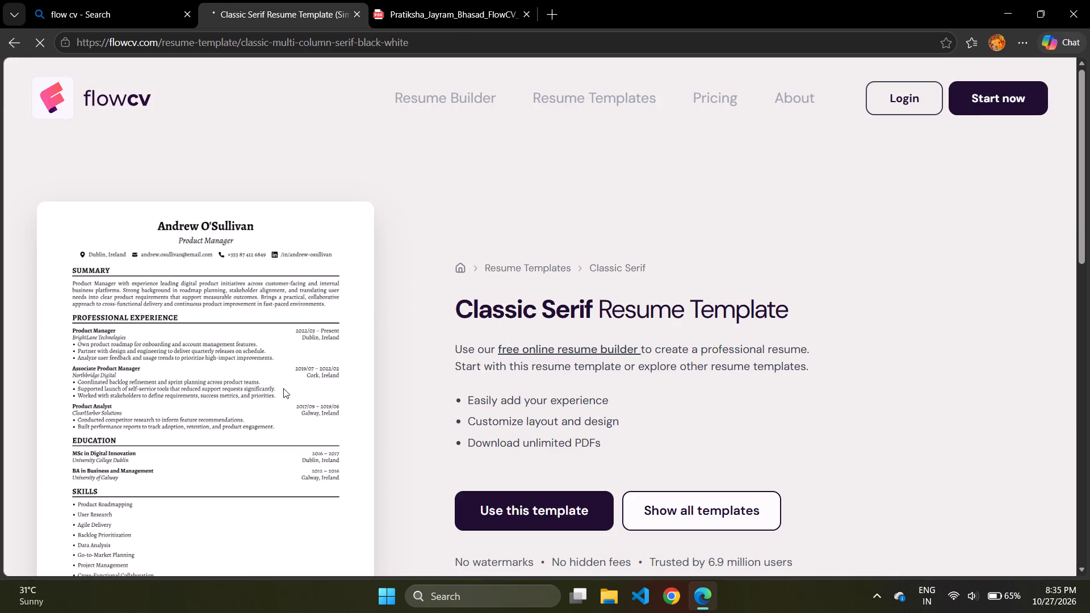
{"action": "left_click", "coordinate": [512, 503]}
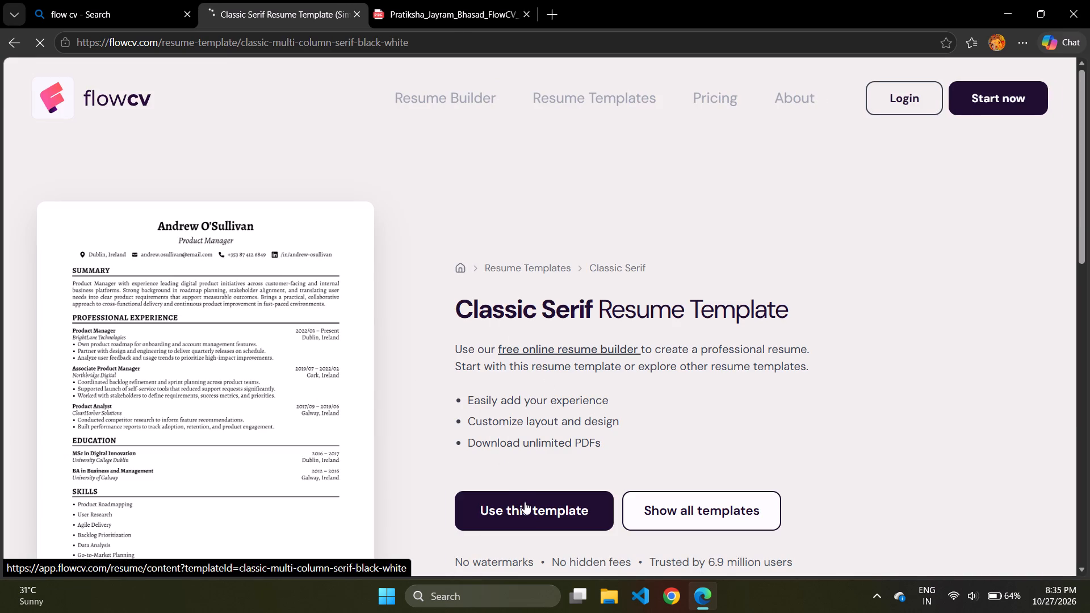
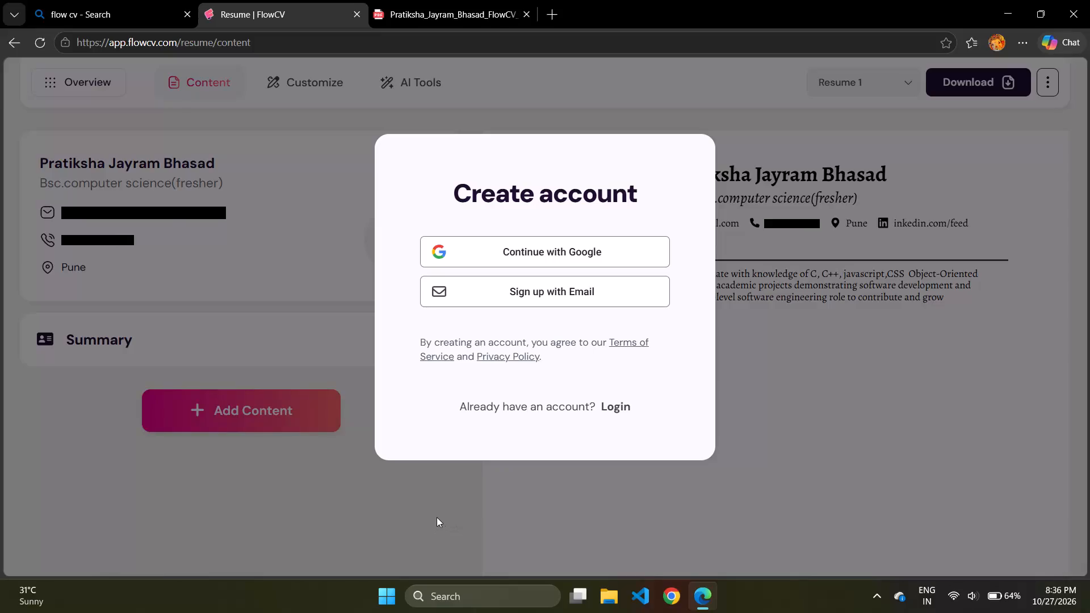
Dismiss the account creation prompt to get back to the resume content editor.
{"action": "left_click", "coordinate": [437, 517]}
Look over the resume preview and the section types offered for adding content, then return to the editor.
{"action": "scroll", "coordinate": [423, 293], "scroll_direction": "right", "scroll_amount": 1}
{"action": "scroll", "coordinate": [627, 284], "scroll_direction": "down", "scroll_amount": 1}
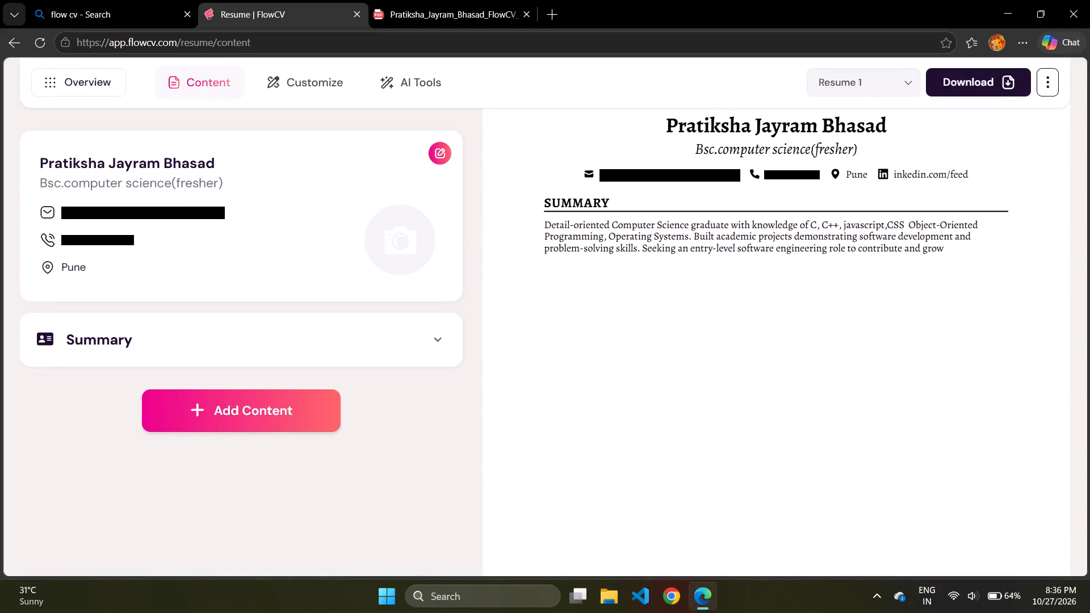
{"action": "scroll", "coordinate": [188, 344], "scroll_direction": "down", "scroll_amount": 1}
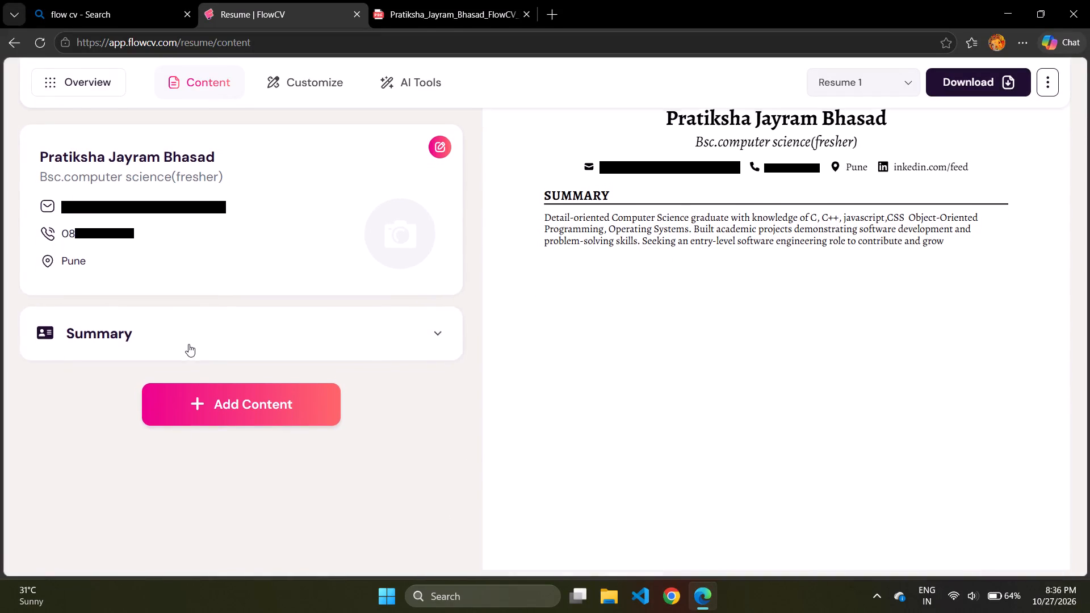
{"action": "scroll", "coordinate": [188, 344], "scroll_direction": "down", "scroll_amount": 1}
{"action": "left_click", "coordinate": [224, 412]}
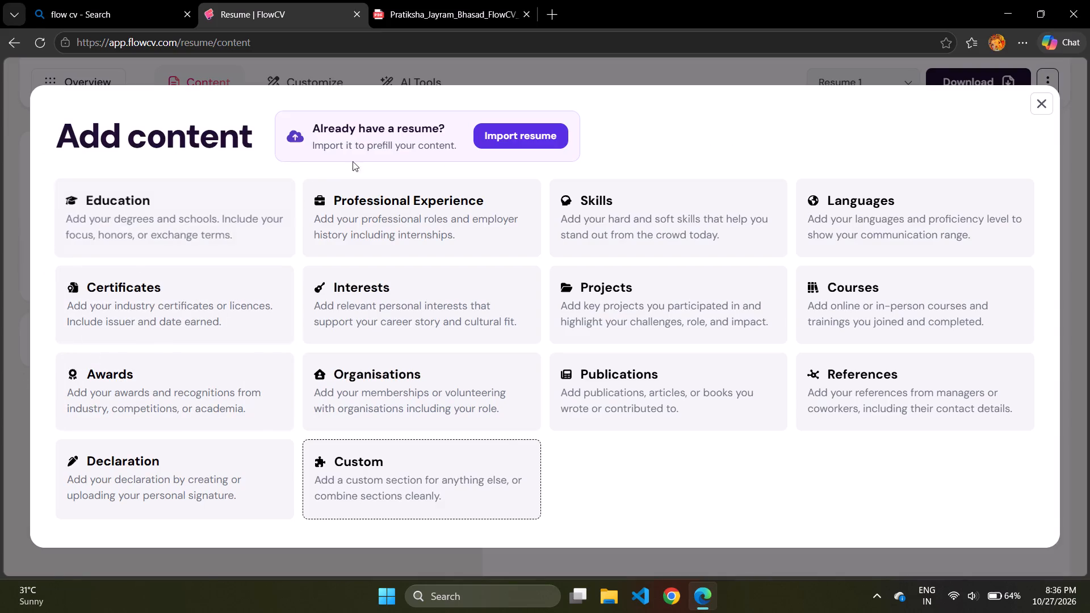
{"action": "left_click", "coordinate": [522, 72]}
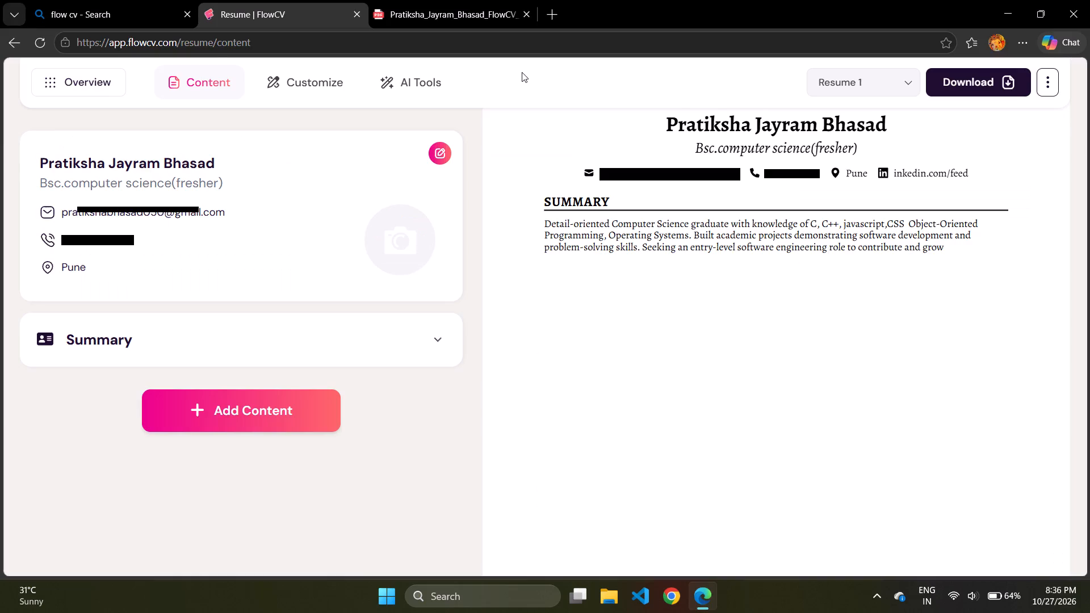
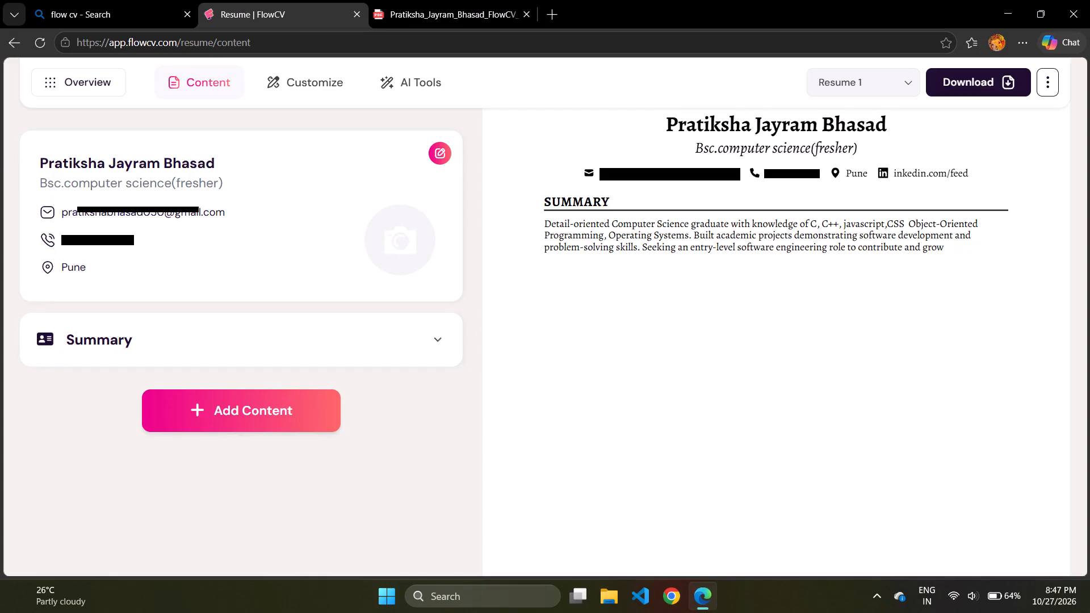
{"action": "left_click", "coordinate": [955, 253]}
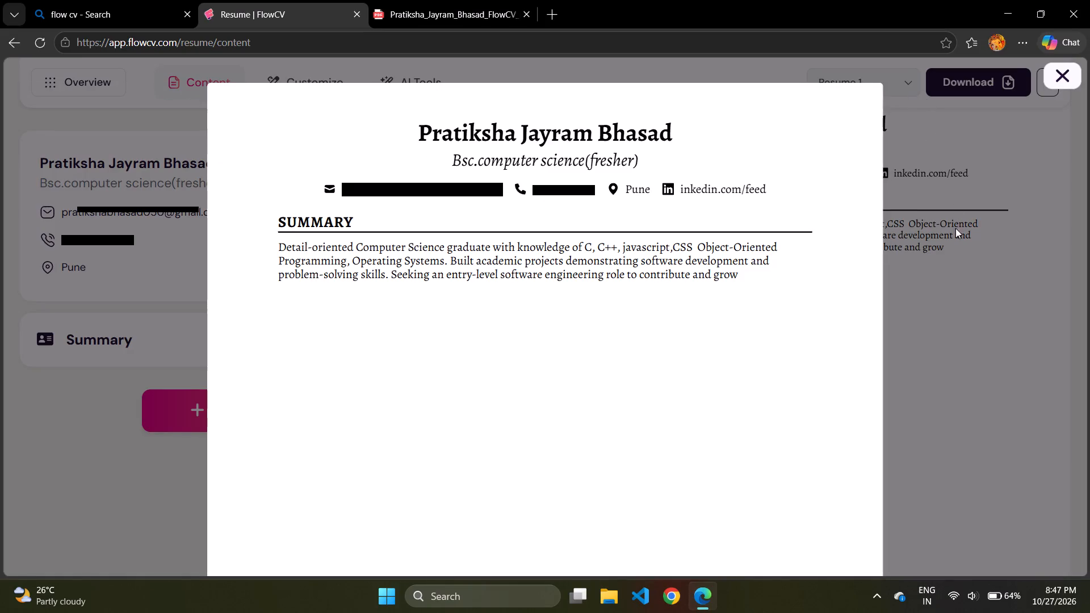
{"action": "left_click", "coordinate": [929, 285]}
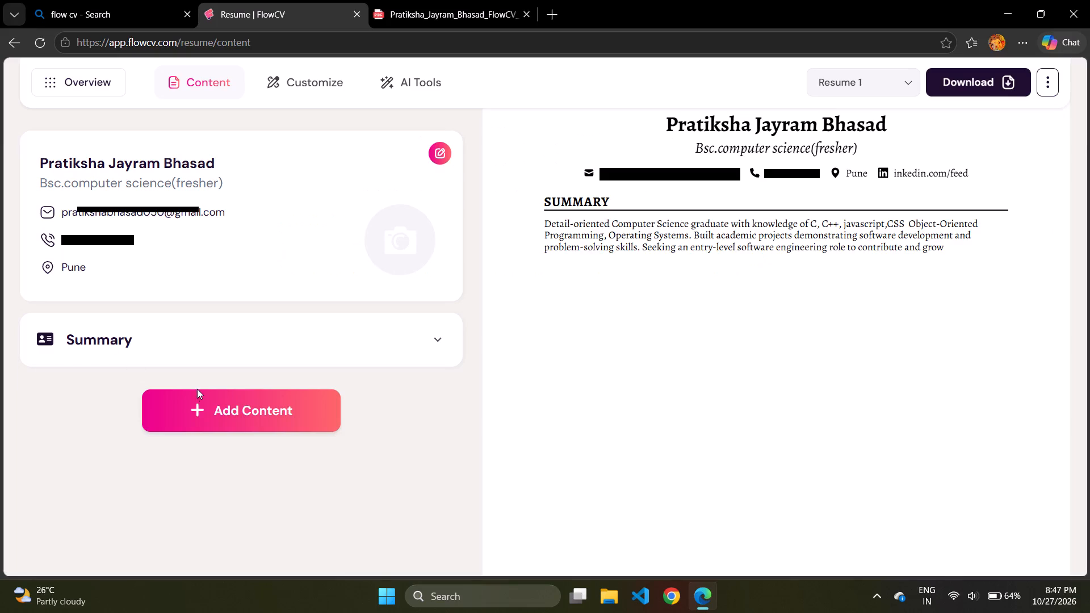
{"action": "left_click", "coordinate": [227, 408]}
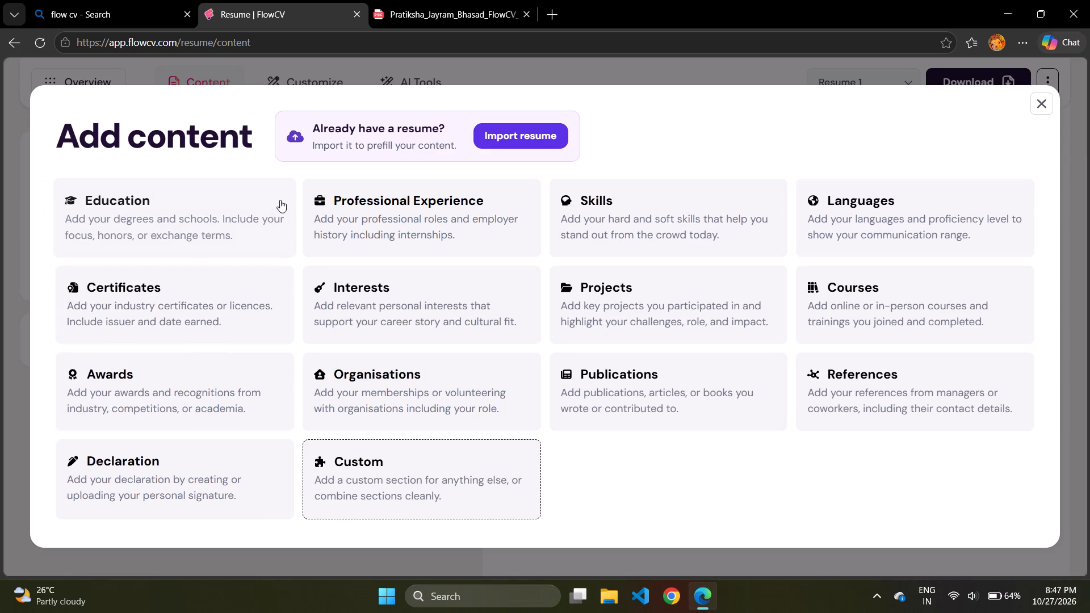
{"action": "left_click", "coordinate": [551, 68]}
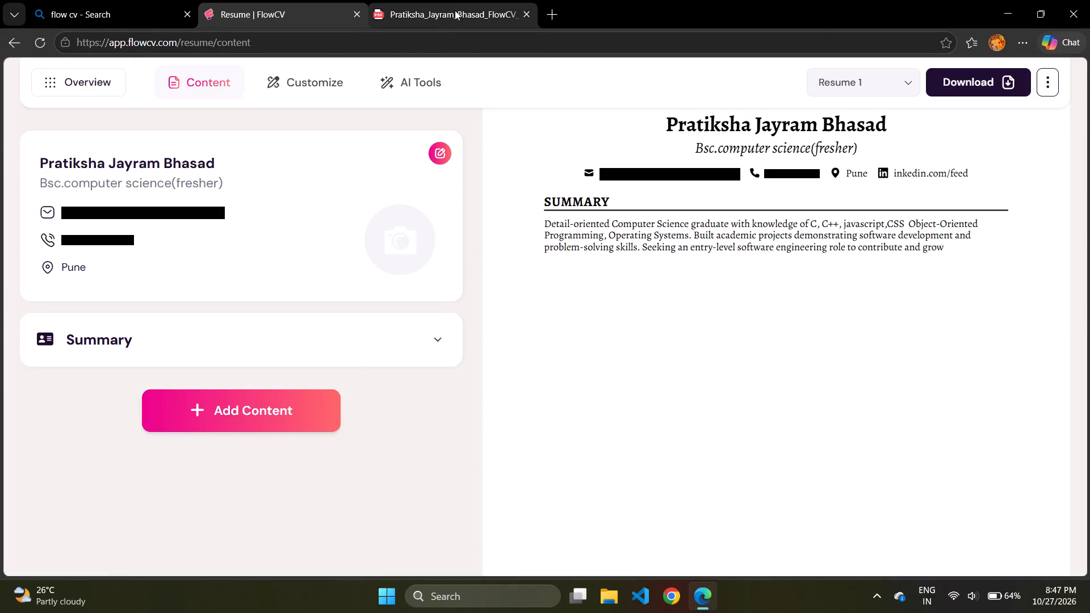
Review the summary, skills, courses, projects, languages and education sections in the previously downloaded resume PDF.
{"action": "left_click", "coordinate": [455, 10]}
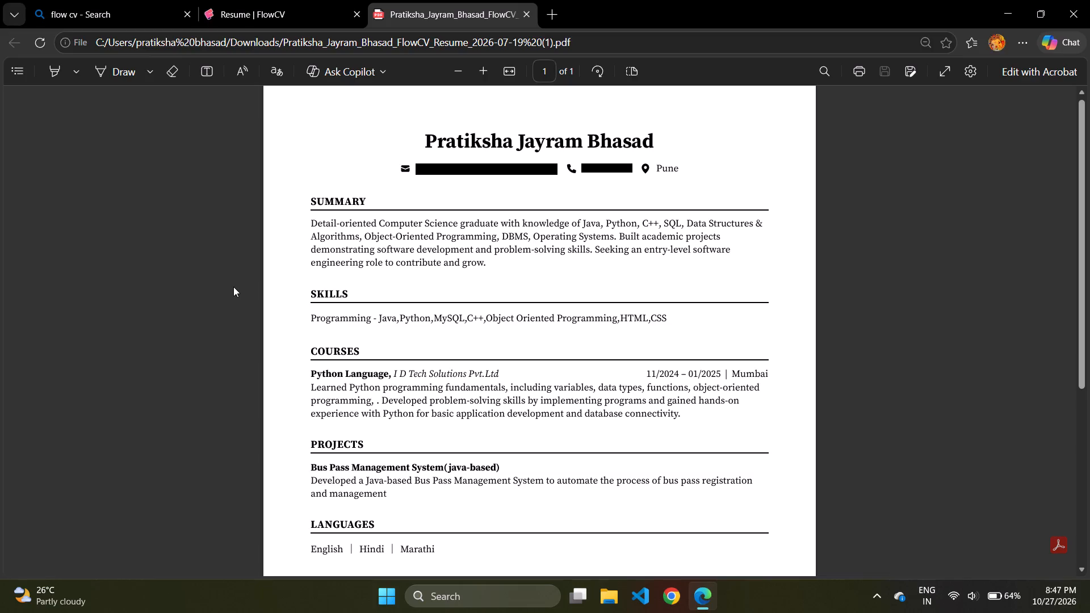
{"action": "scroll", "coordinate": [233, 287], "scroll_direction": "down", "scroll_amount": 1}
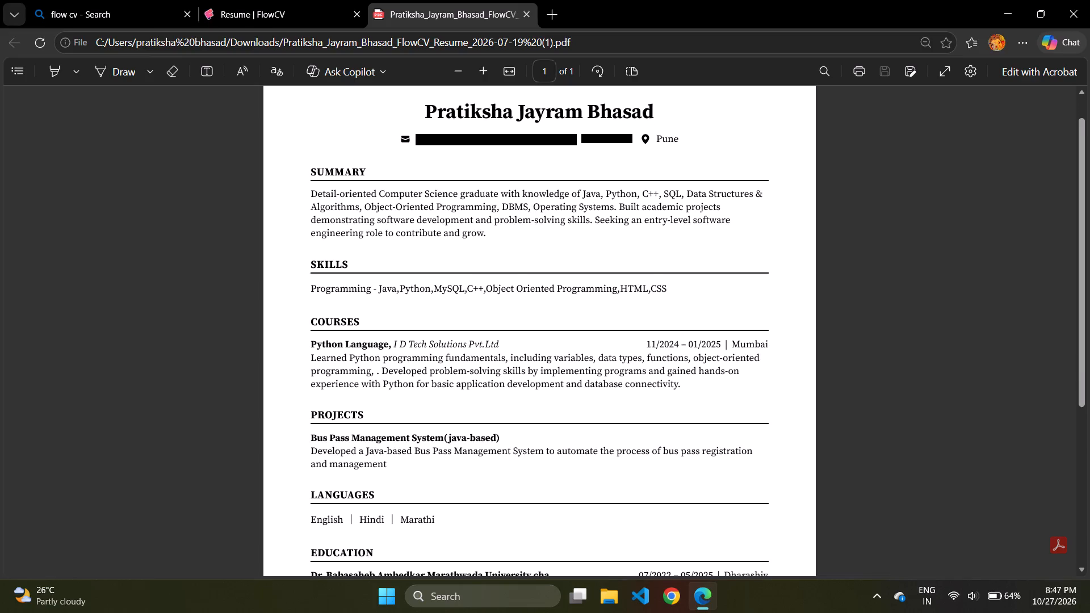
{"action": "scroll", "coordinate": [432, 367], "scroll_direction": "down", "scroll_amount": 1}
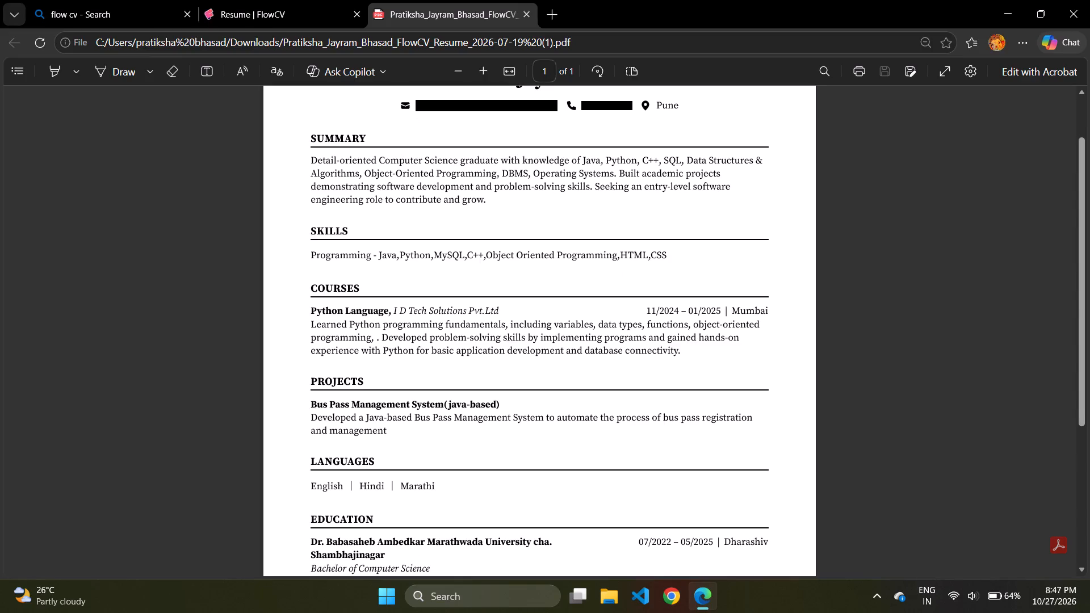
{"action": "scroll", "coordinate": [432, 367], "scroll_direction": "down", "scroll_amount": 1}
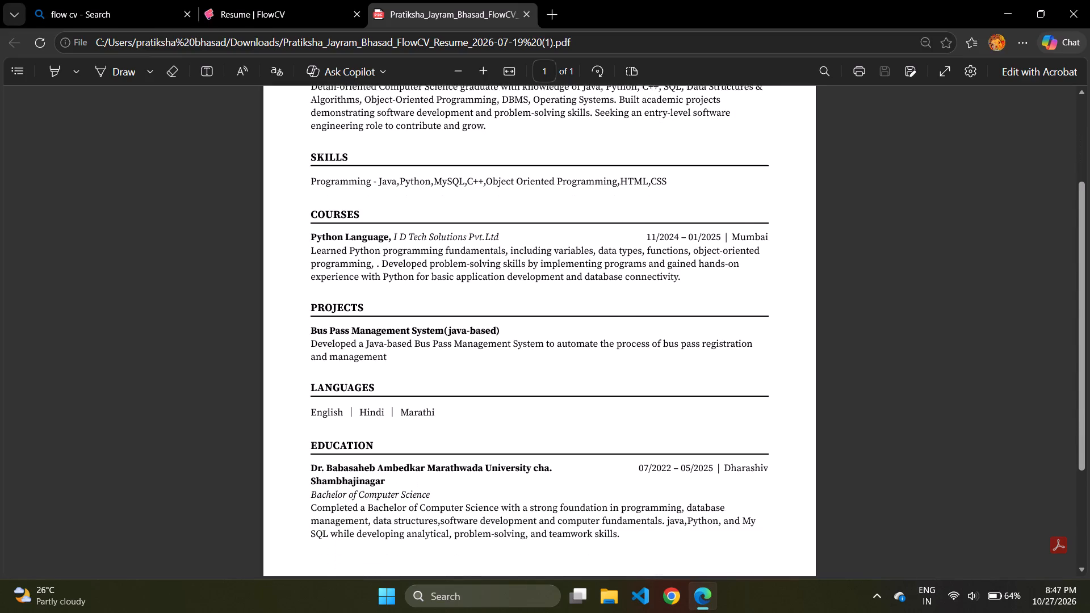
{"action": "scroll", "coordinate": [432, 367], "scroll_direction": "down", "scroll_amount": 1}
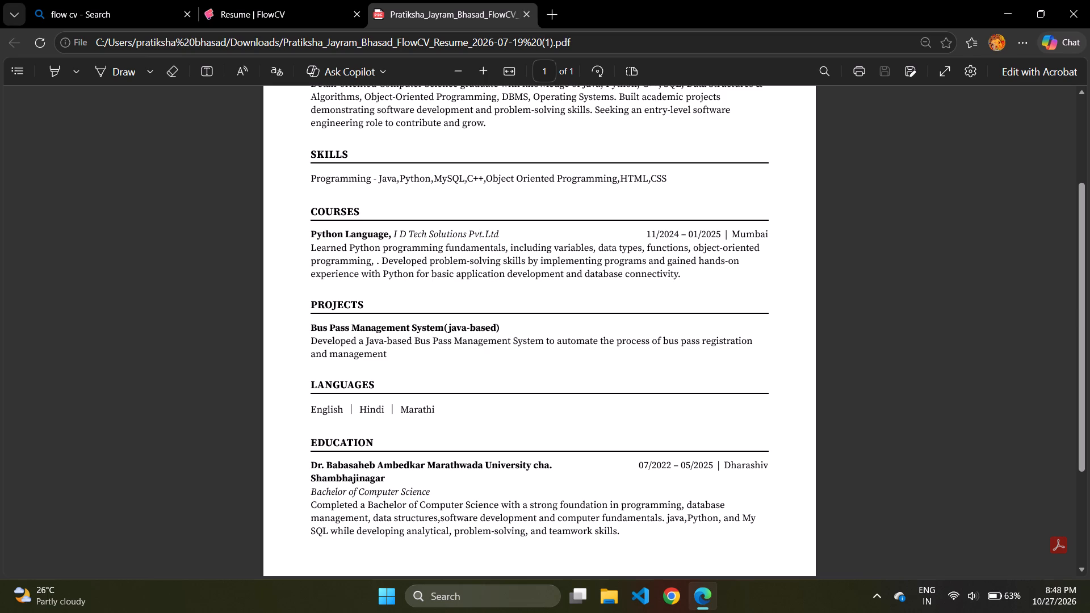
{"action": "scroll", "coordinate": [432, 367], "scroll_direction": "up", "scroll_amount": 2}
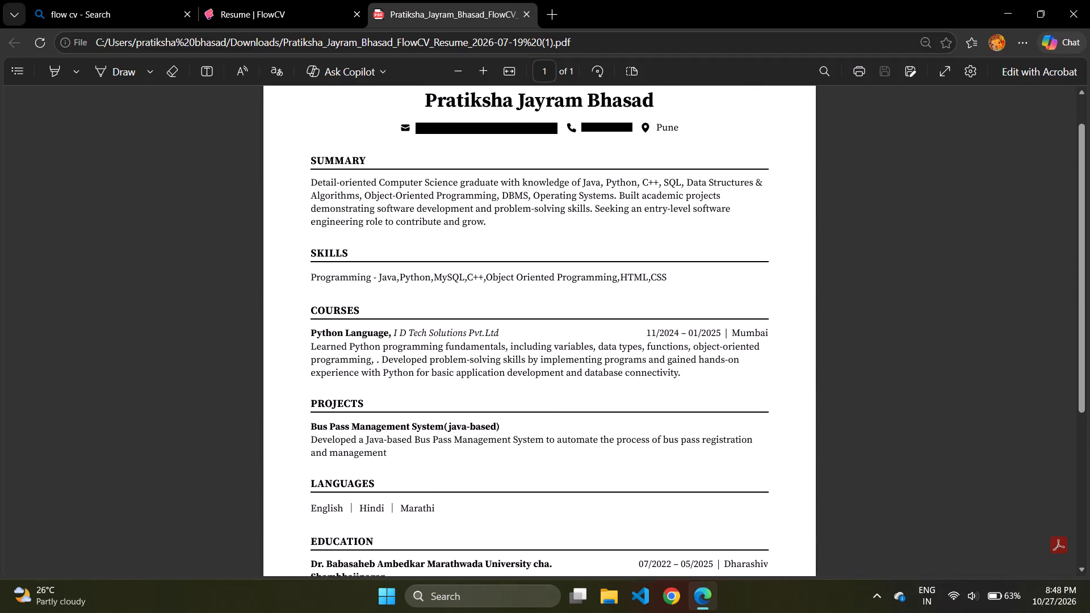
Return to the resume editor and add a Skills section with a blank entry ready for editing.
{"action": "left_click", "coordinate": [245, 9]}
{"action": "left_click", "coordinate": [224, 422]}
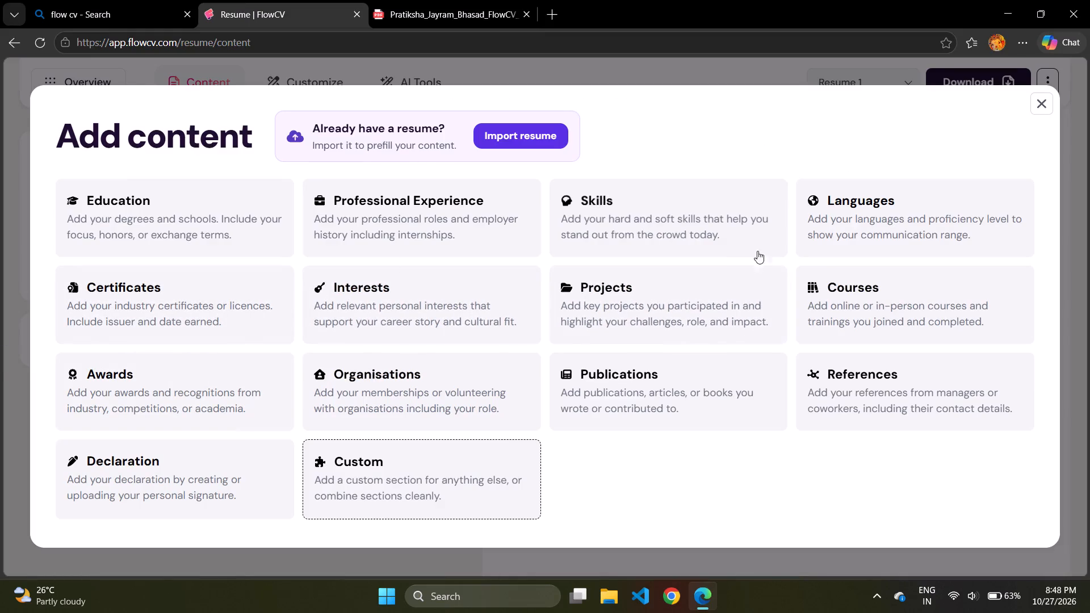
{"action": "left_click", "coordinate": [574, 200]}
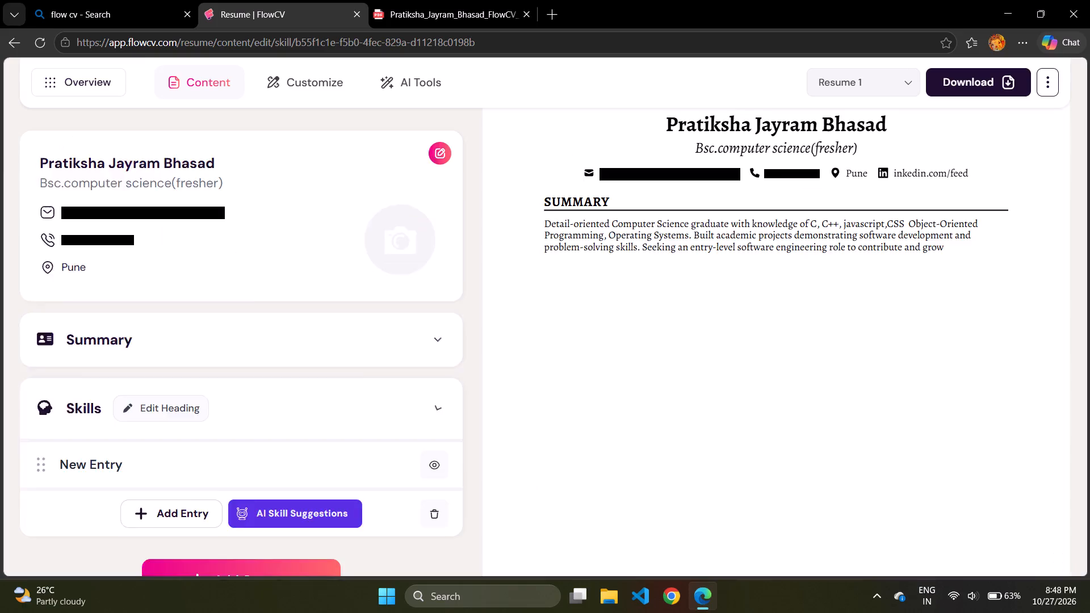
{"action": "left_click", "coordinate": [571, 350]}
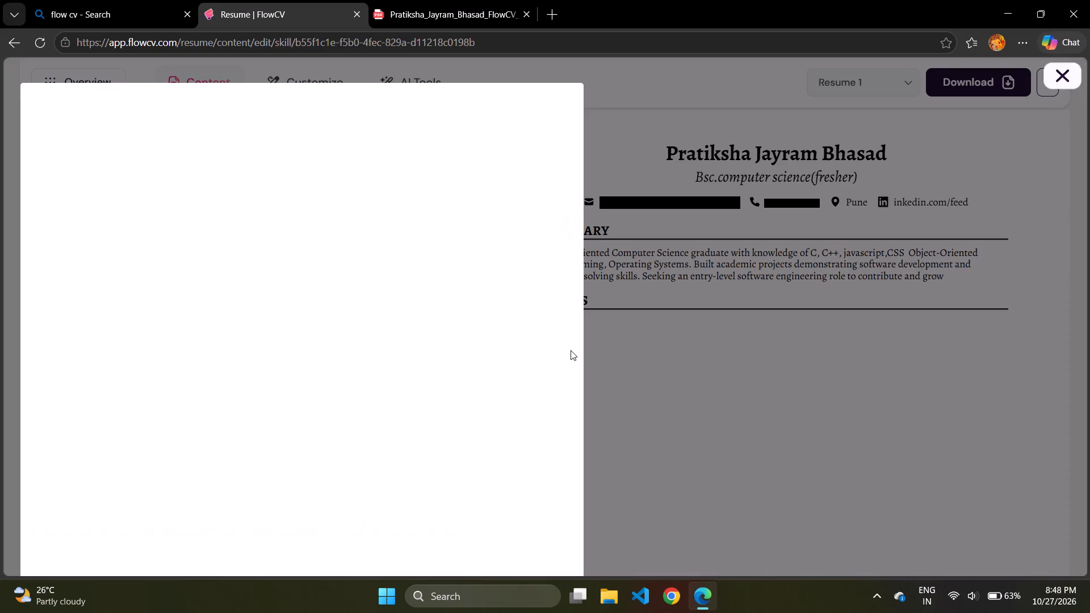
{"action": "left_click", "coordinate": [385, 332]}
{"action": "left_click", "coordinate": [334, 323]}
{"action": "left_click", "coordinate": [1035, 145]}
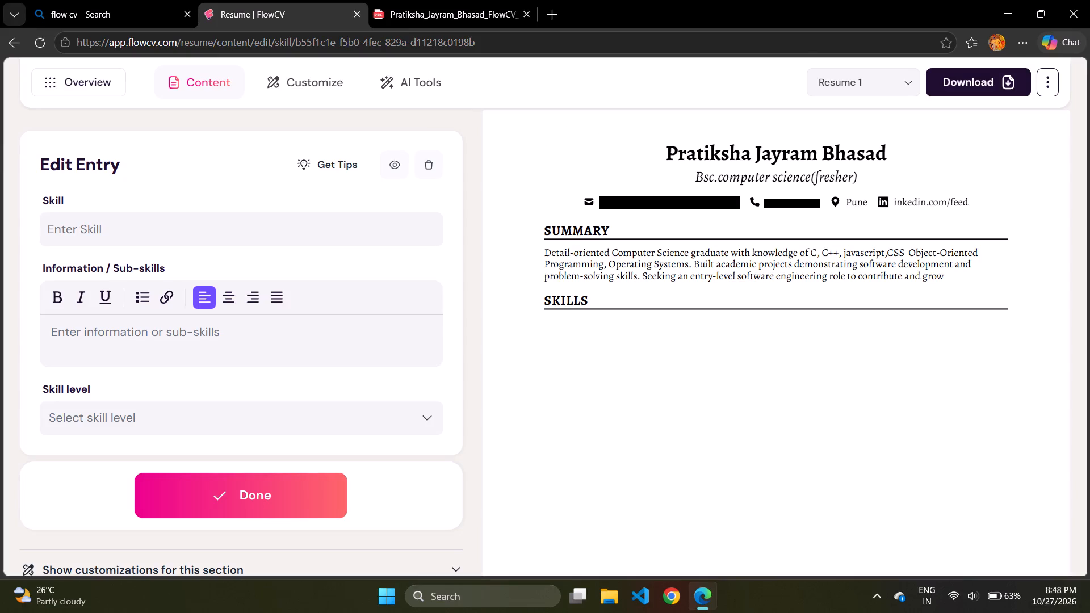
Enter "HTML, CSS" as the skill name in the new Skills entry.
{"action": "left_click", "coordinate": [110, 334]}
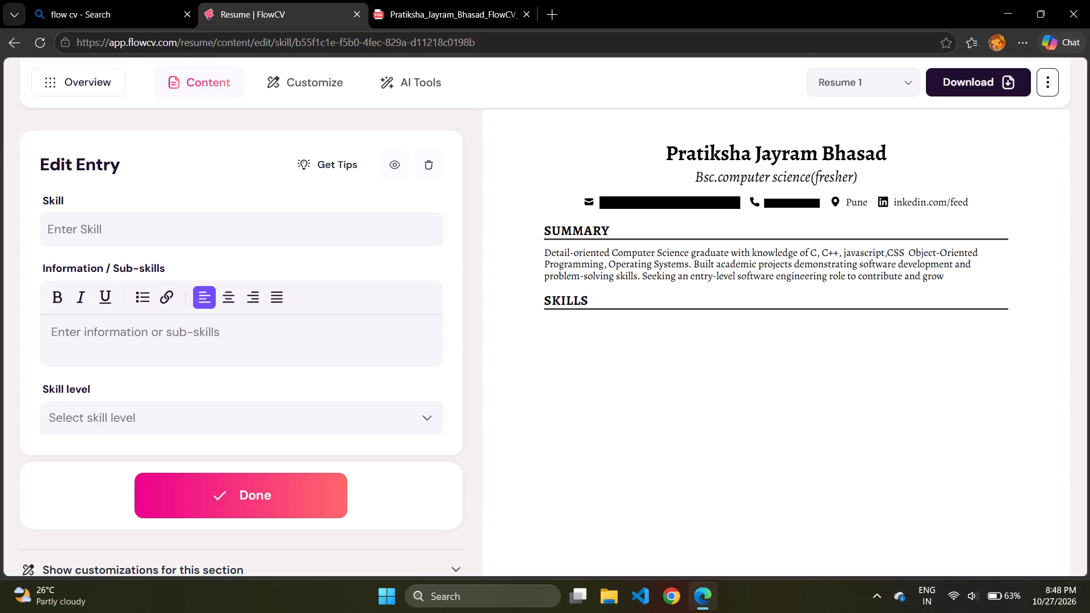
{"action": "left_click", "coordinate": [158, 230]}
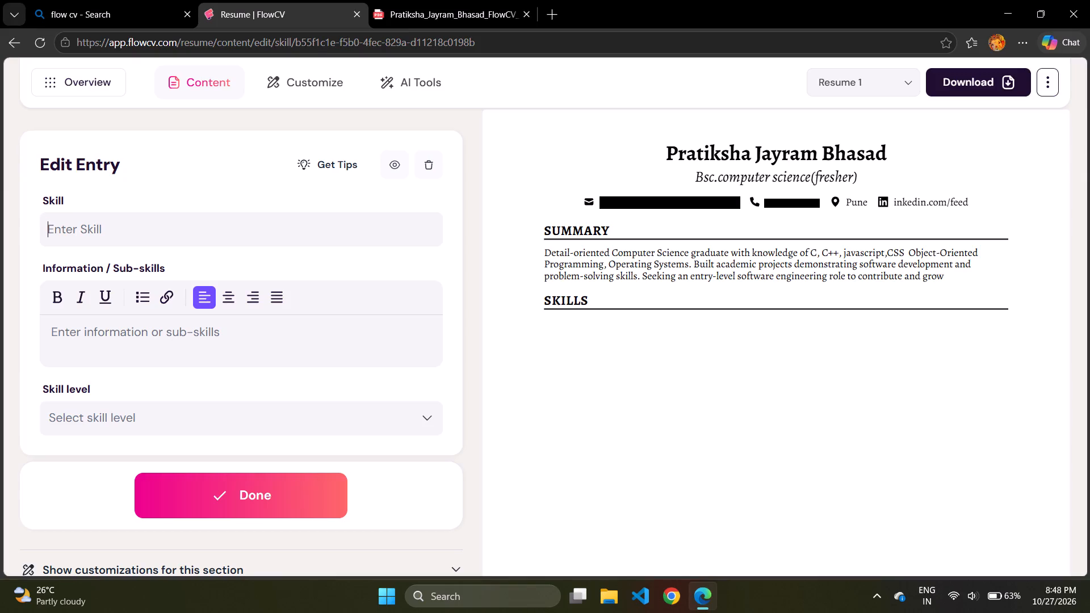
{"action": "key", "text": "shift+g"}
{"action": "key", "text": "BackSpace"}
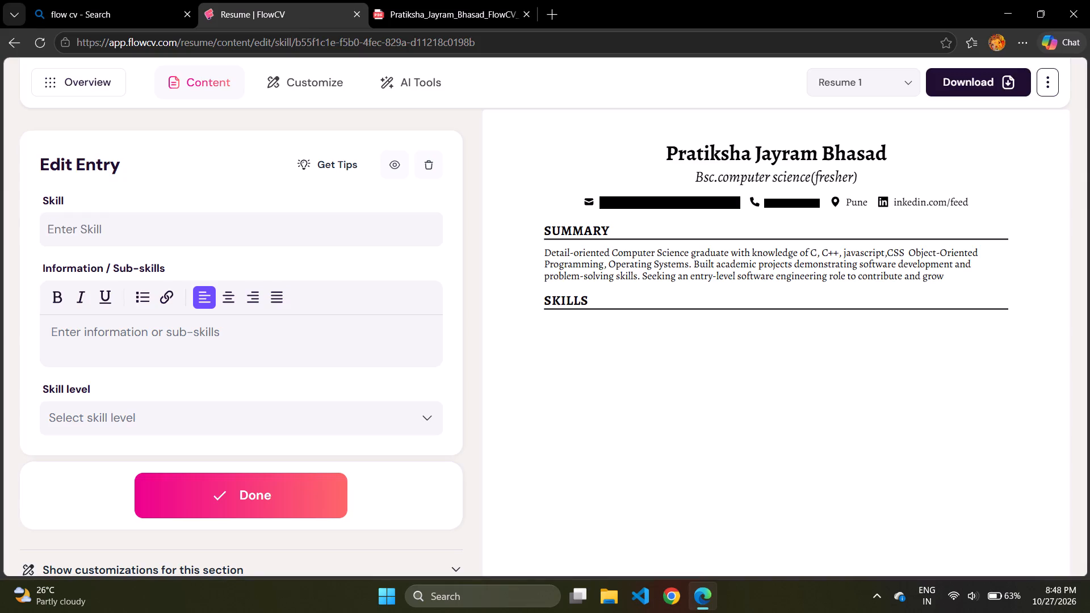
{"action": "key", "text": "shift+h"}
{"action": "key", "text": "shift+y"}
{"action": "key", "text": "shift+BackSpace"}
{"action": "key", "text": "shift+s"}
{"action": "key", "text": "BackSpace"}
{"action": "key", "text": "t"}
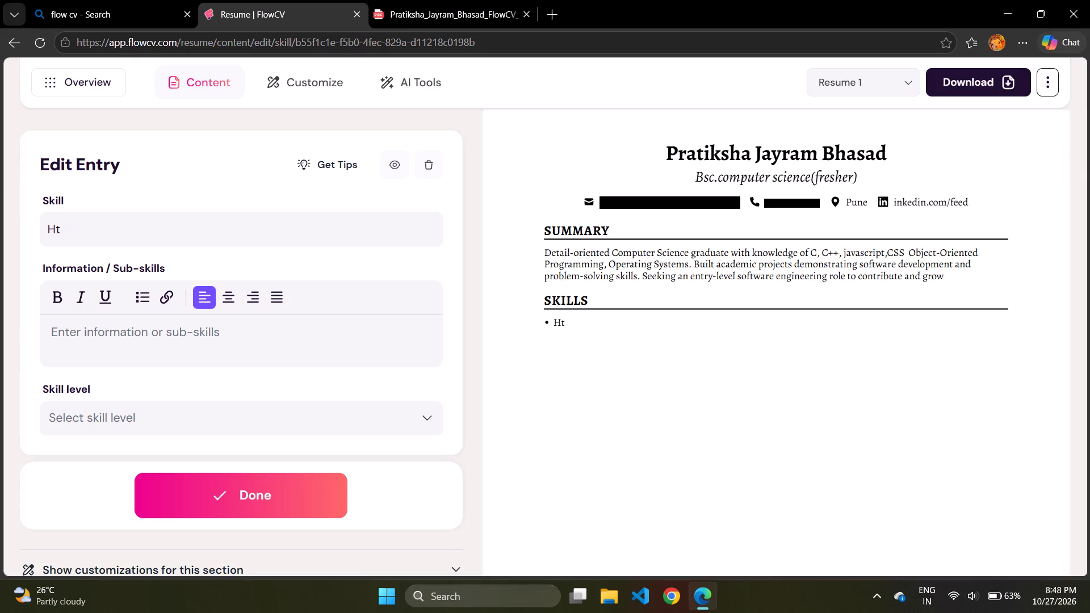
{"action": "key", "text": "BackSpace"}
{"action": "key", "text": "shift+t"}
{"action": "type", "text": "ML"}
{"action": "type", "text": ", CSS"}
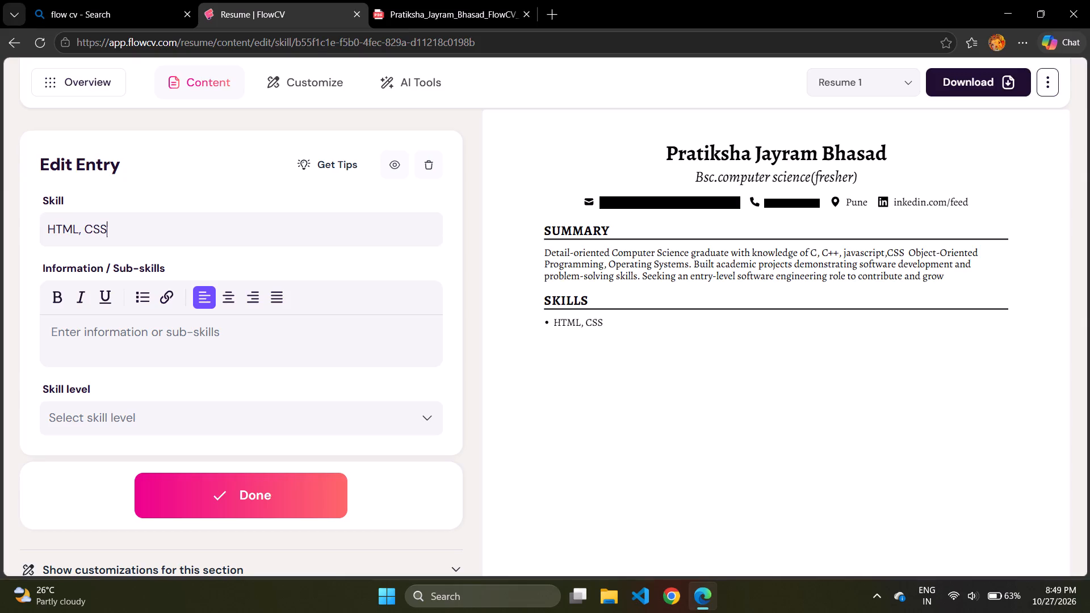
Append "Javascript," to the skill name, with a space after each comma in the list.
{"action": "key", "text": "comma"}
{"action": "key", "text": "j"}
{"action": "key", "text": "BackSpace"}
{"action": "type", "text": "Javascfip"}
{"action": "key", "text": "BackSpace"}
{"action": "key", "text": "BackSpace"}
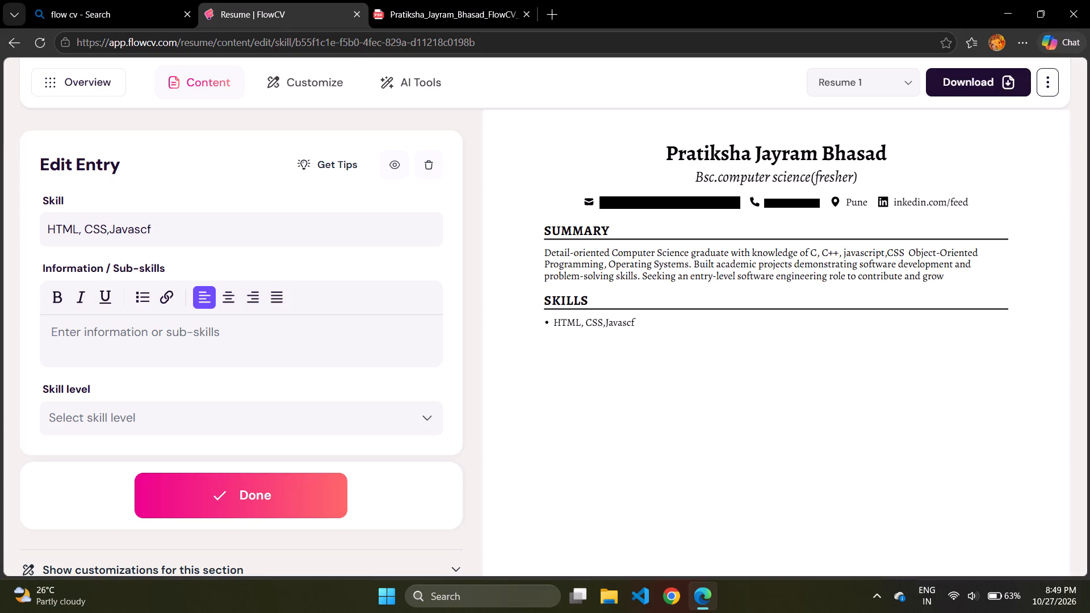
{"action": "key", "text": "BackSpace"}
{"action": "type", "text": "ript"}
{"action": "key", "text": "comma"}
{"action": "left_click", "coordinate": [111, 231]}
{"action": "key", "text": "space"}
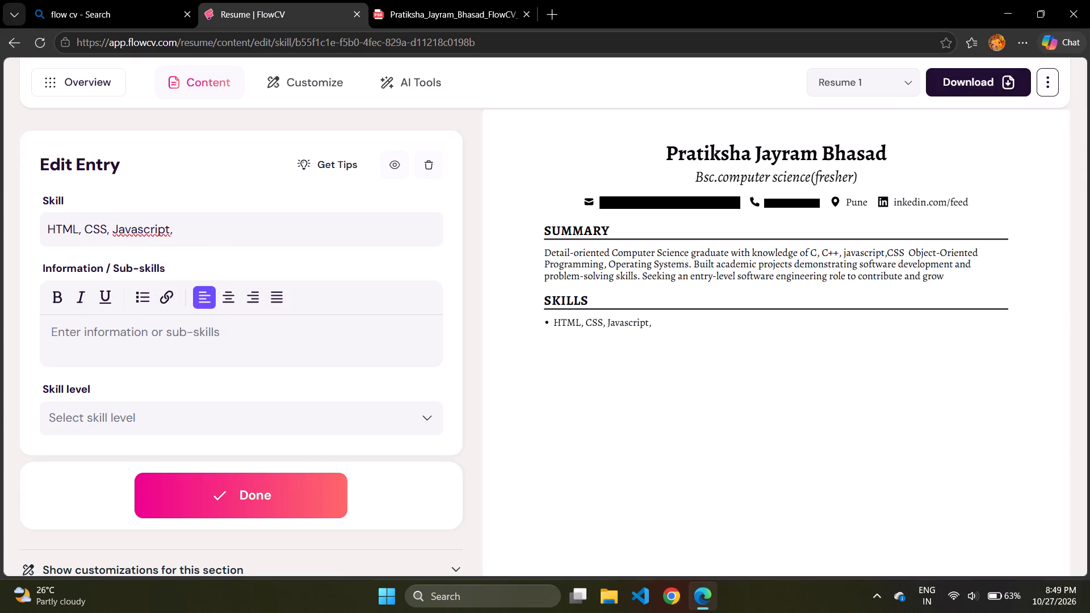
{"action": "left_click", "coordinate": [195, 224]}
{"action": "key", "text": "space"}
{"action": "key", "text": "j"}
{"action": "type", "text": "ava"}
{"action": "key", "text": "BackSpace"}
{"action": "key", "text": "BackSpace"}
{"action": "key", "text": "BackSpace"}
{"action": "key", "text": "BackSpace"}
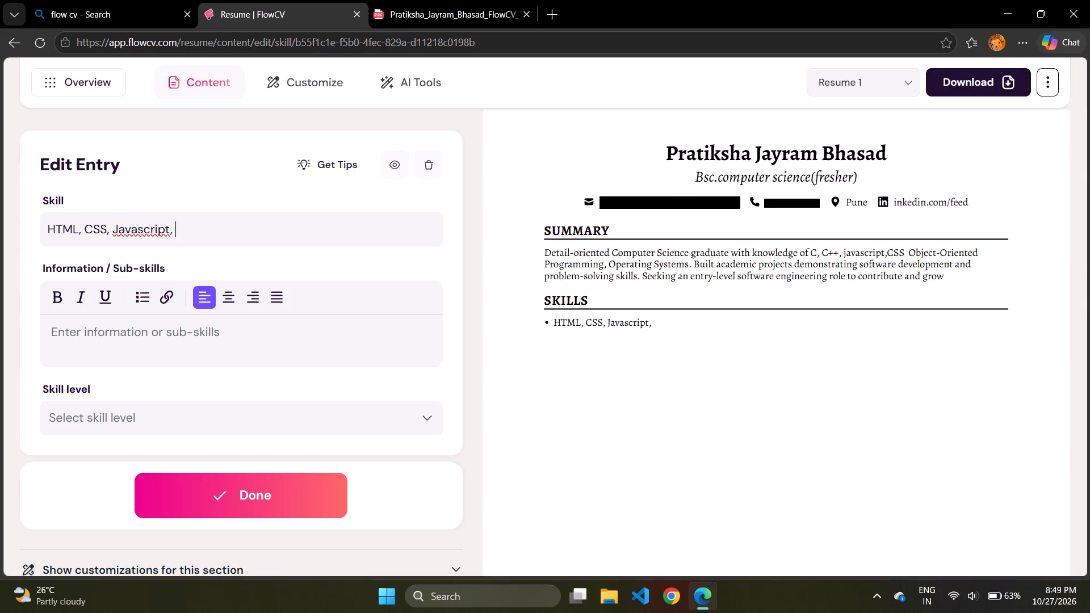
Append "Java, python" to the list in the skill name.
{"action": "key", "text": "shift+j"}
{"action": "type", "text": "ava"}
{"action": "key", "text": "comma"}
{"action": "key", "text": "space"}
{"action": "type", "text": "pyth"}
{"action": "type", "text": "on"}
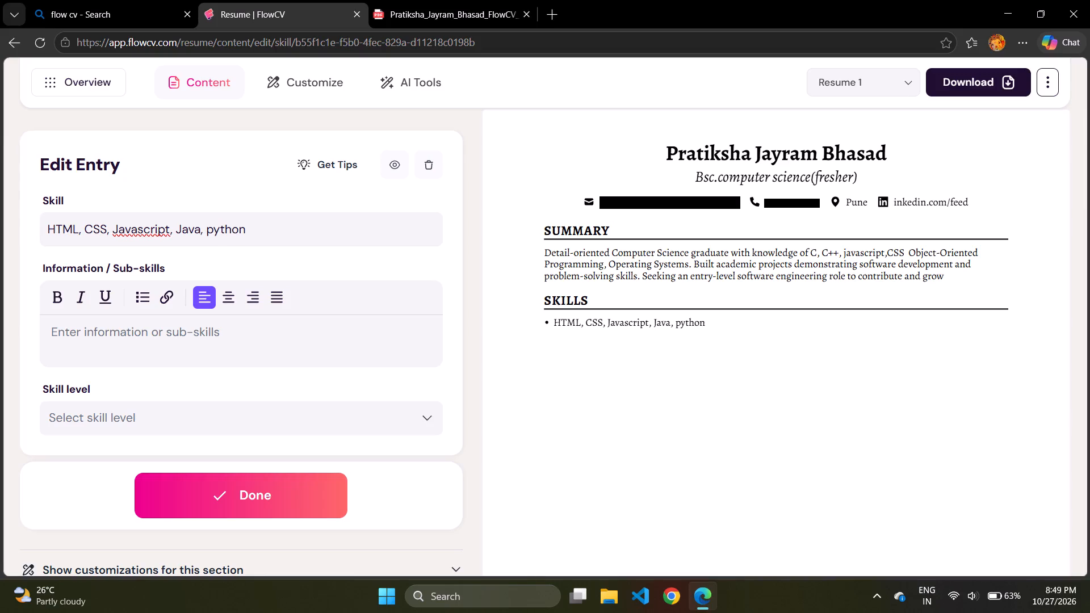
Correct the capitalization in the skill name so the entries read "Python" and "JavaScript".
{"action": "left_click", "coordinate": [216, 230]}
{"action": "key", "text": "BackSpace"}
{"action": "key", "text": "shift+p"}
{"action": "key", "text": "Right"}
{"action": "key", "text": "Right"}
{"action": "key", "text": "Right"}
{"action": "key", "text": "Right"}
{"action": "key", "text": "Right"}
{"action": "left_click", "coordinate": [145, 228]}
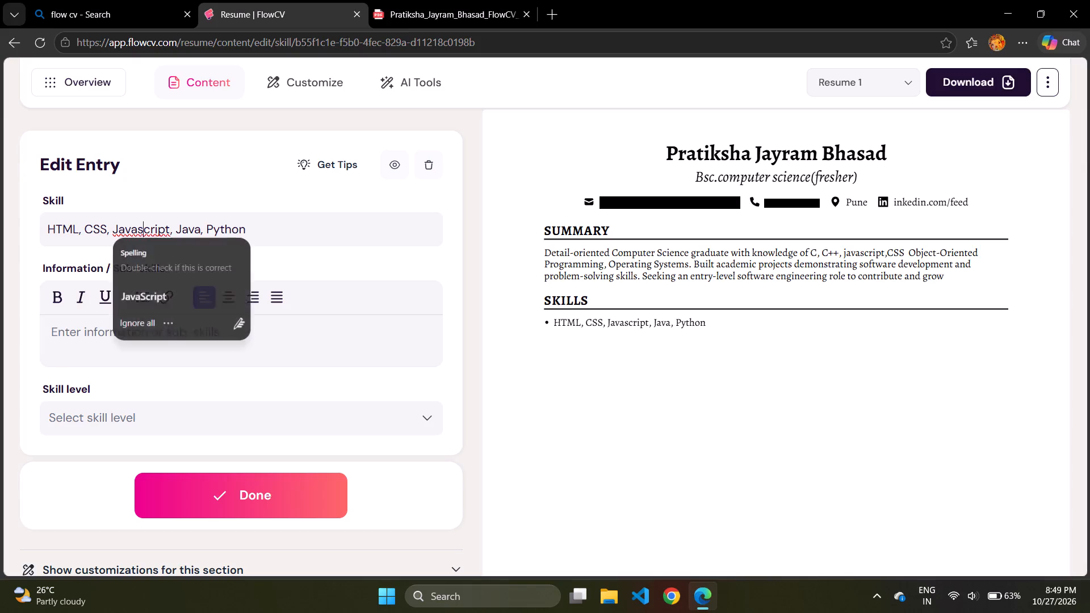
{"action": "key", "text": "BackSpace"}
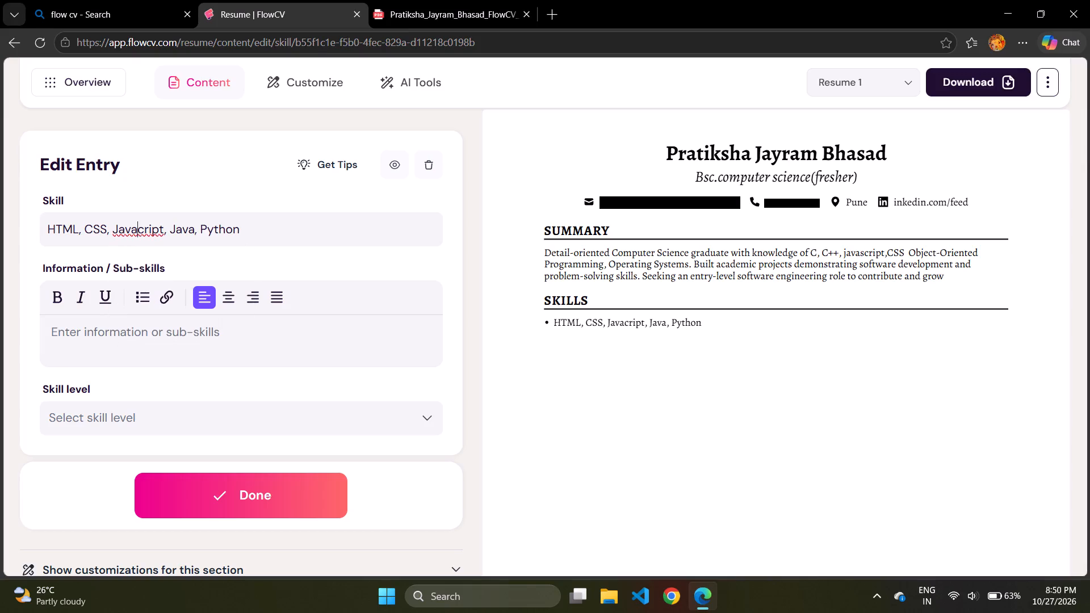
{"action": "key", "text": "shift+s"}
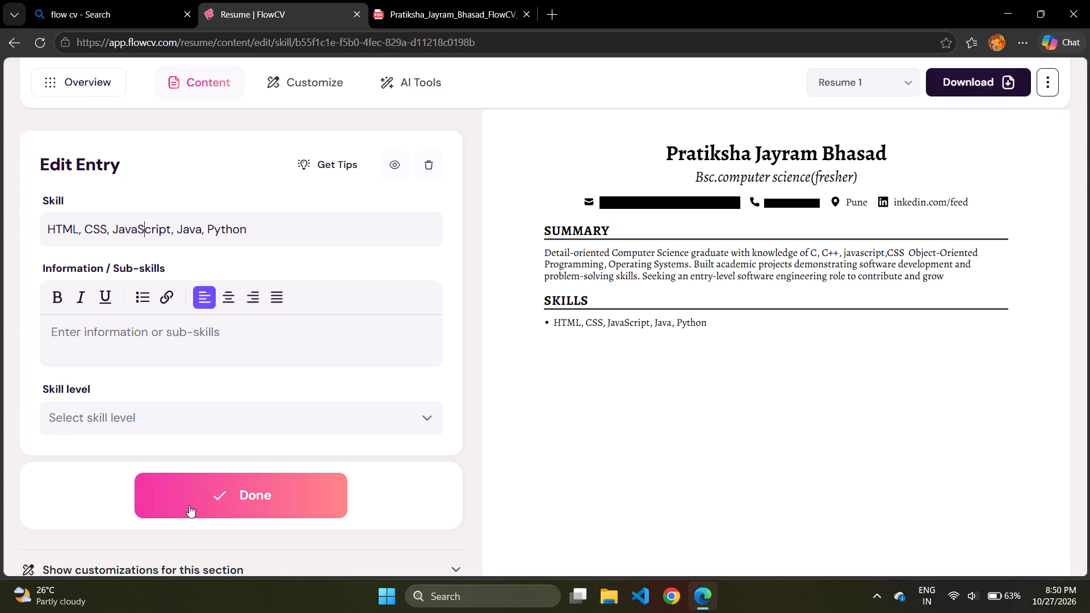
Review the skills, courses, projects, languages and education sections in the earlier resume PDF.
{"action": "left_click", "coordinate": [507, 0]}
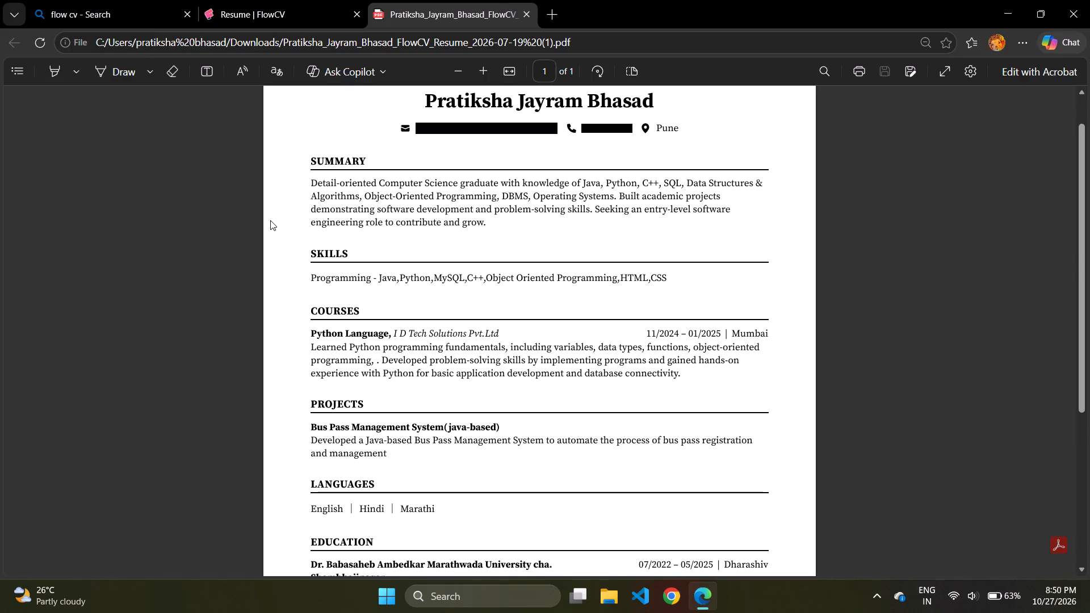
{"action": "scroll", "coordinate": [321, 404], "scroll_direction": "down", "scroll_amount": 1}
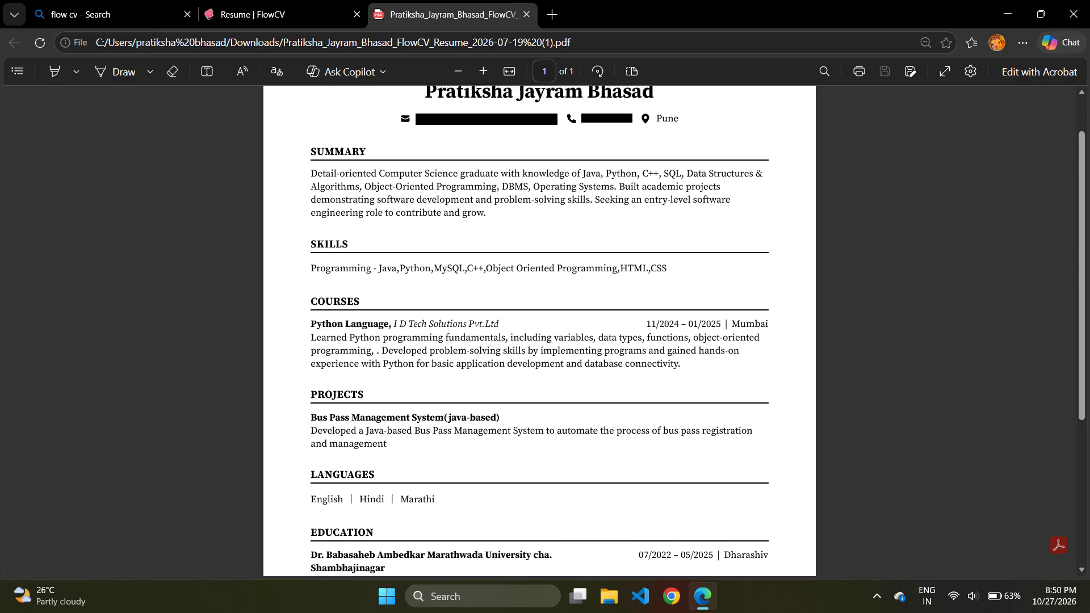
{"action": "scroll", "coordinate": [321, 404], "scroll_direction": "down", "scroll_amount": 1}
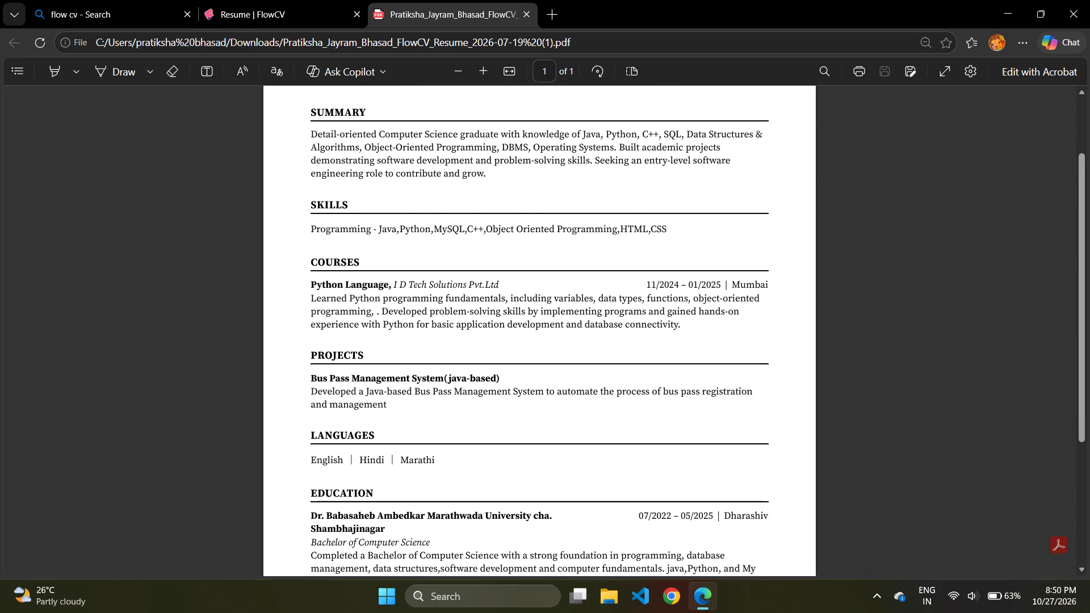
{"action": "left_click", "coordinate": [311, 281]}
{"action": "left_click_drag", "start_coordinate": [311, 281], "coordinate": [483, 298]}
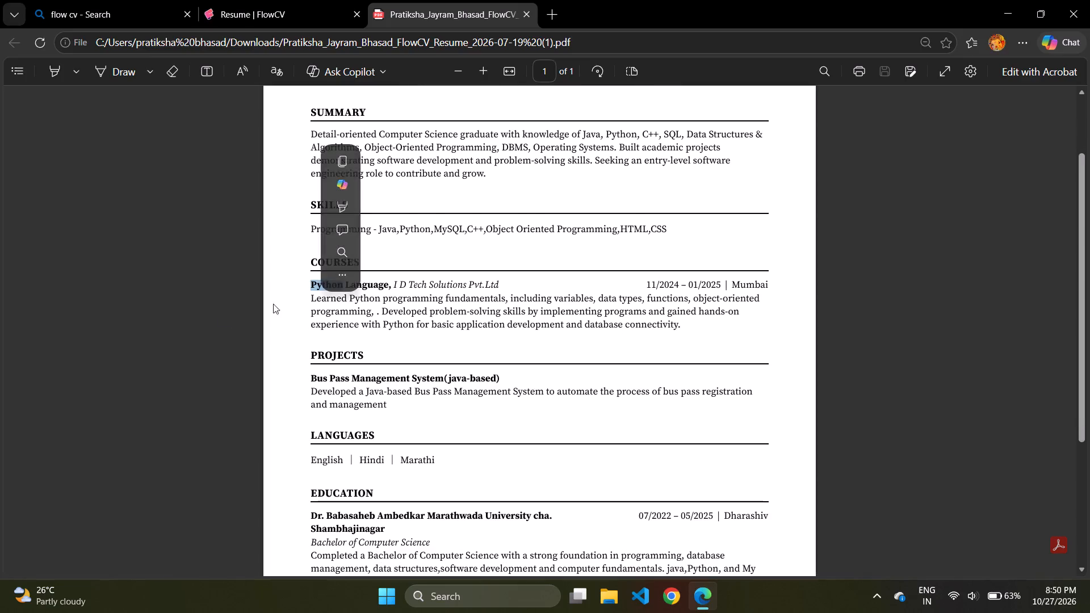
{"action": "left_click", "coordinate": [225, 316]}
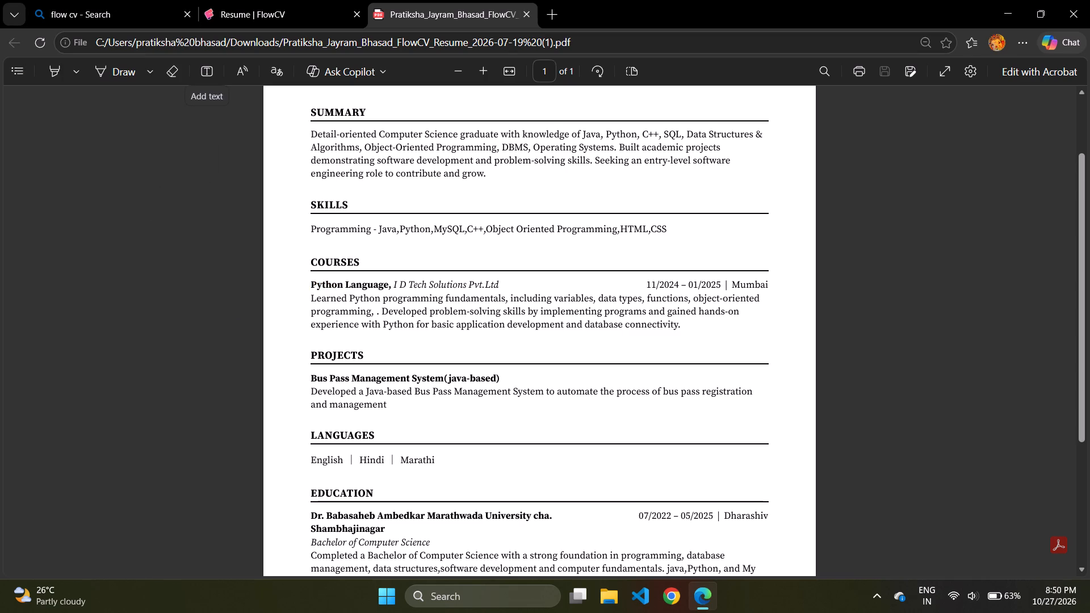
{"action": "scroll", "coordinate": [468, 293], "scroll_direction": "down", "scroll_amount": 2}
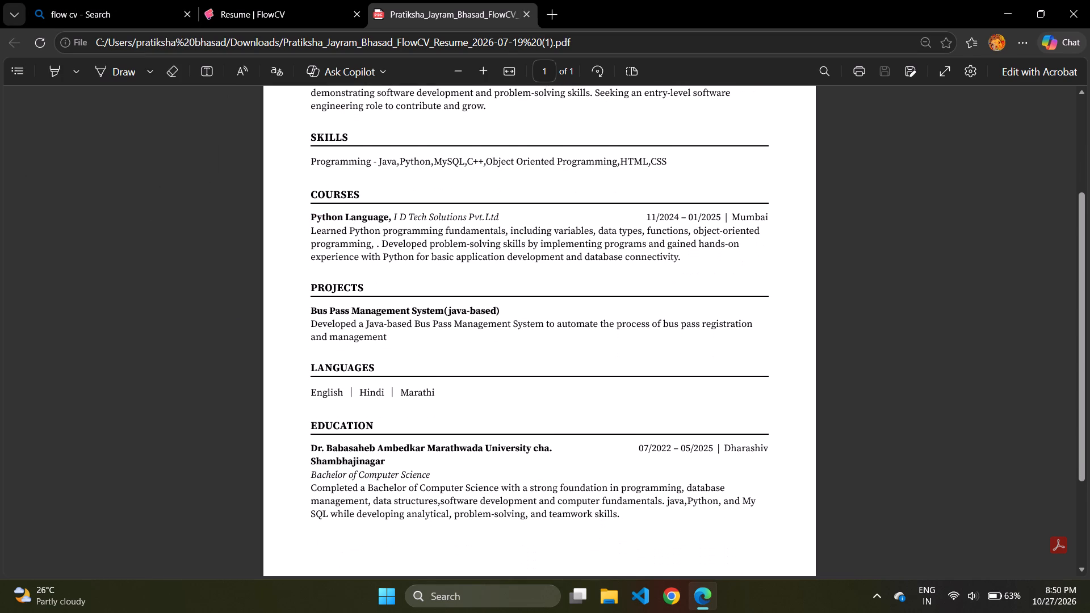
{"action": "scroll", "coordinate": [468, 293], "scroll_direction": "down", "scroll_amount": 2}
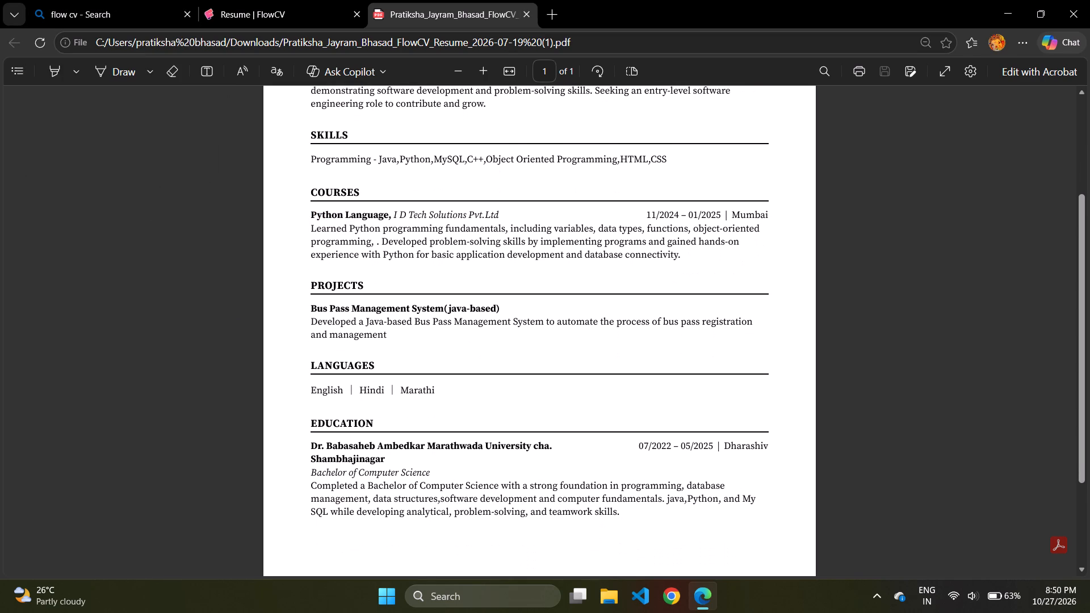
{"action": "scroll", "coordinate": [468, 293], "scroll_direction": "down", "scroll_amount": 5}
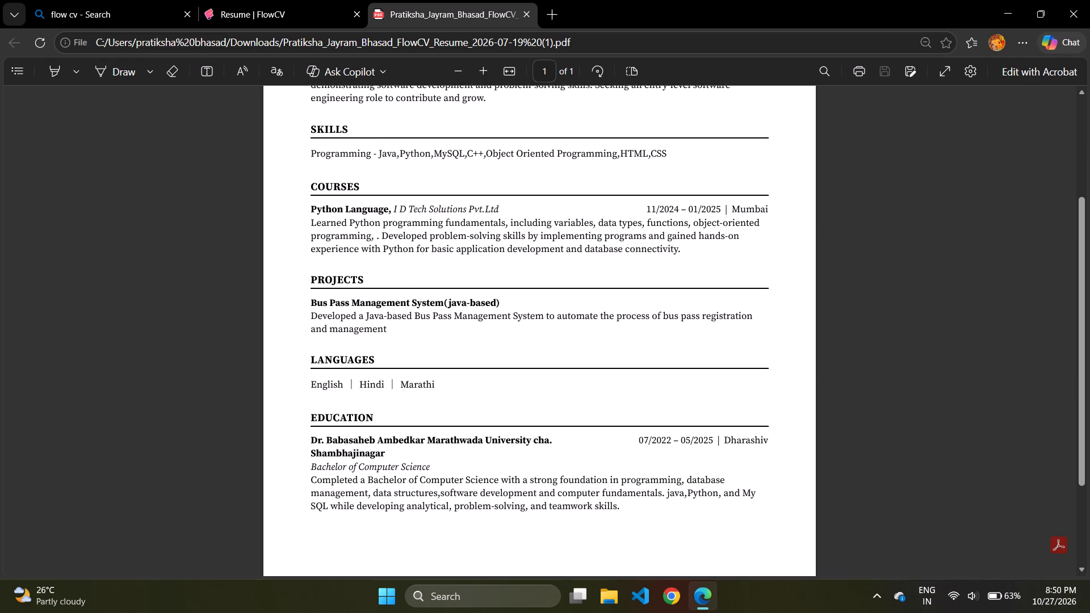
{"action": "scroll", "coordinate": [468, 293], "scroll_direction": "down", "scroll_amount": 1}
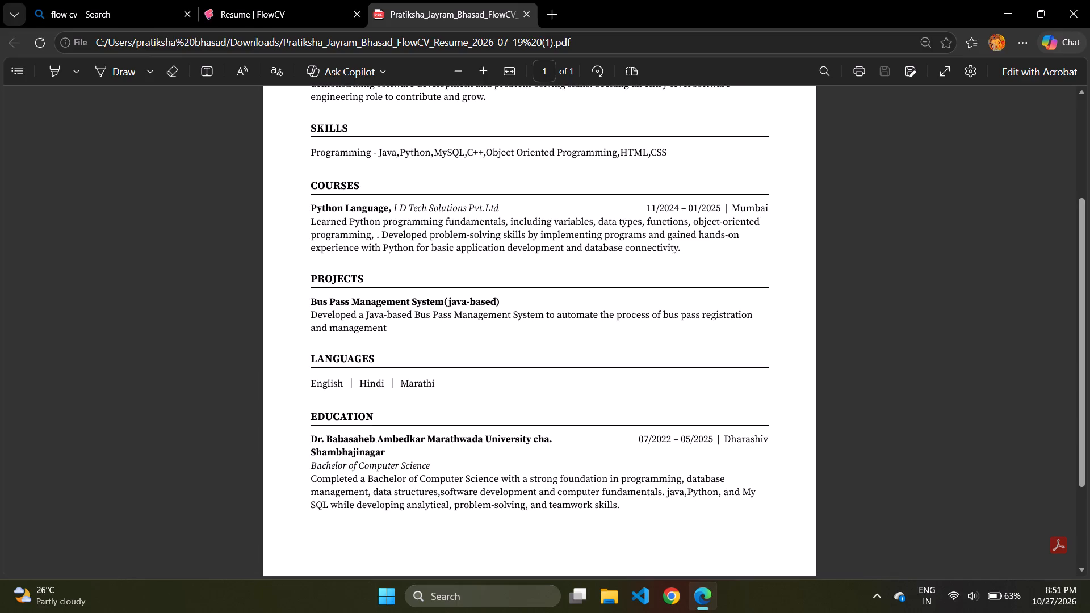
{"action": "scroll", "coordinate": [468, 293], "scroll_direction": "up", "scroll_amount": 2}
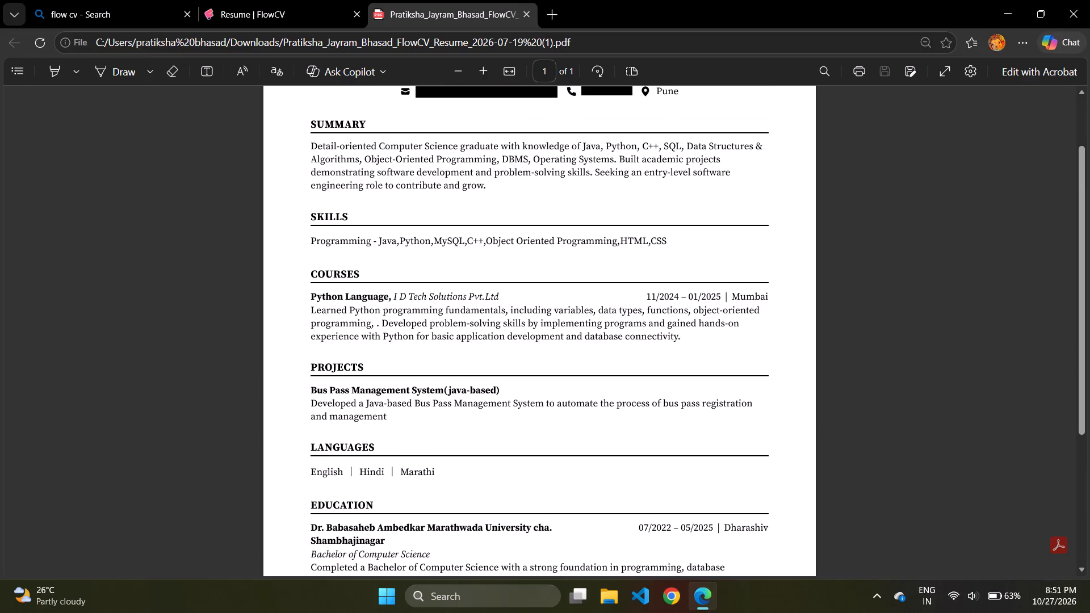
{"action": "scroll", "coordinate": [468, 293], "scroll_direction": "up", "scroll_amount": 1}
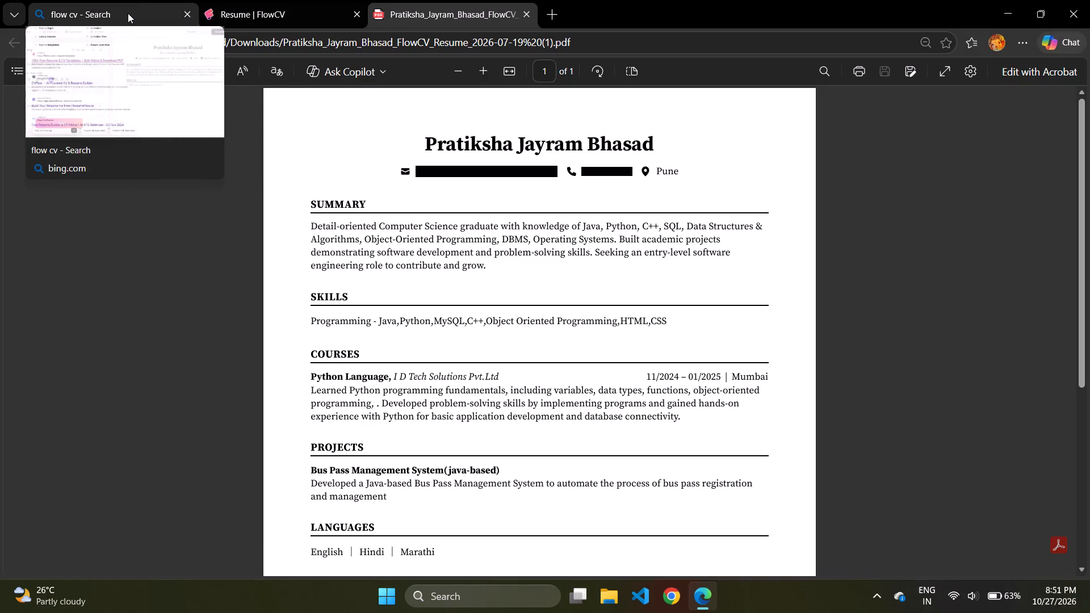
Return to the resume editor and finish the skill entry.
{"action": "left_click", "coordinate": [271, 16]}
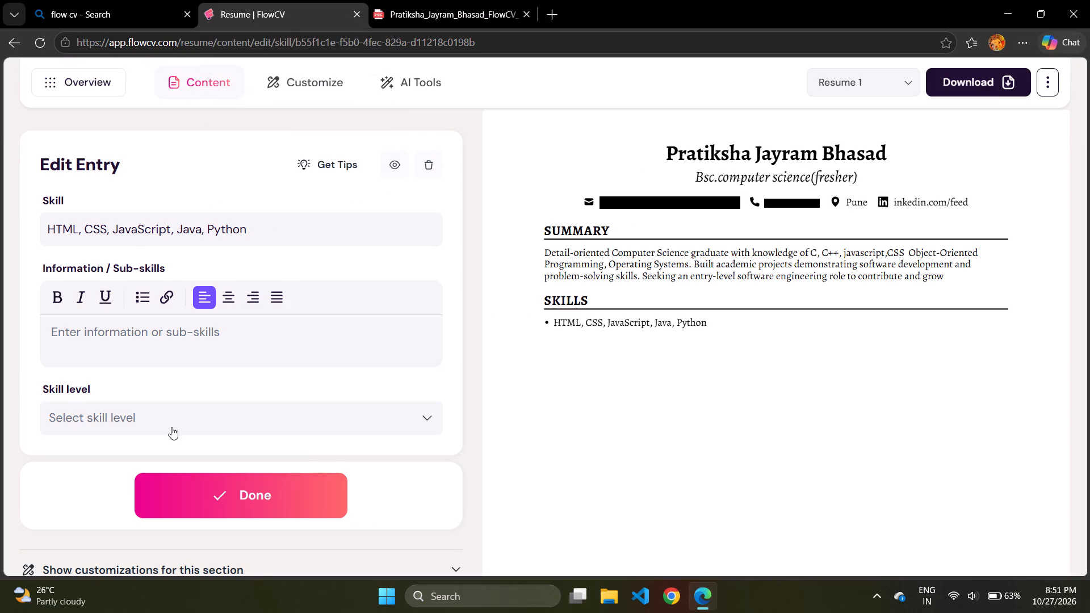
{"action": "left_click", "coordinate": [238, 501]}
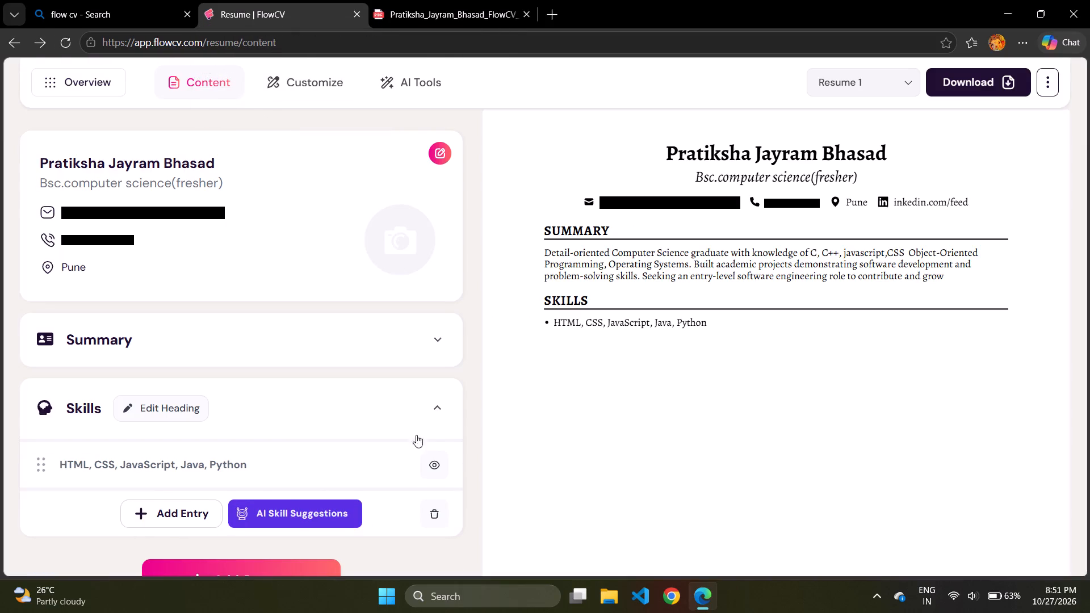
Add a Certificates section to the resume with a blank entry ready for editing.
{"action": "scroll", "coordinate": [429, 429], "scroll_direction": "down", "scroll_amount": 1}
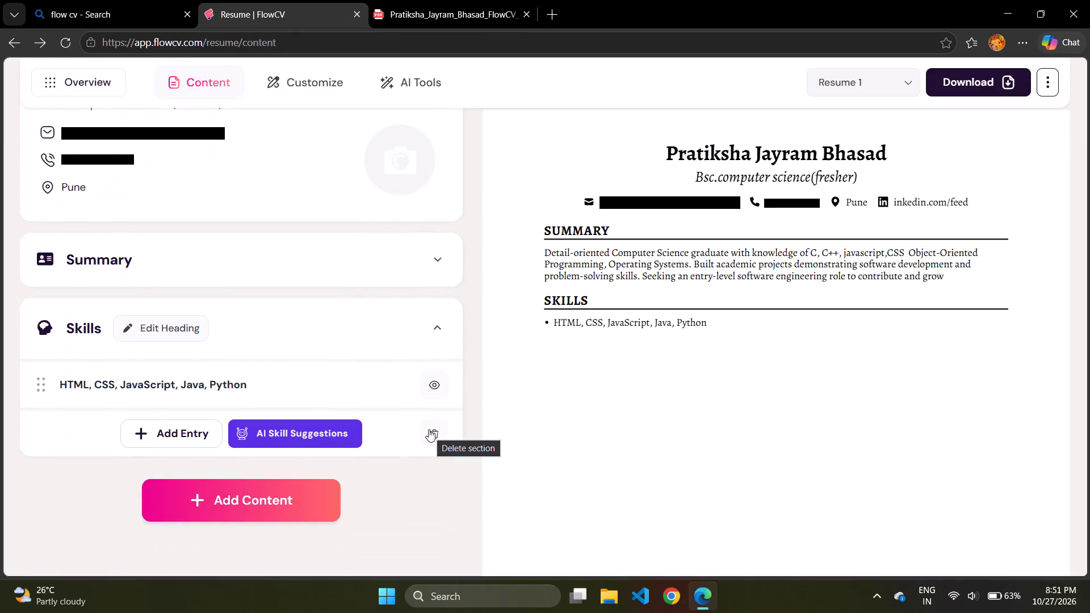
{"action": "left_click", "coordinate": [284, 505]}
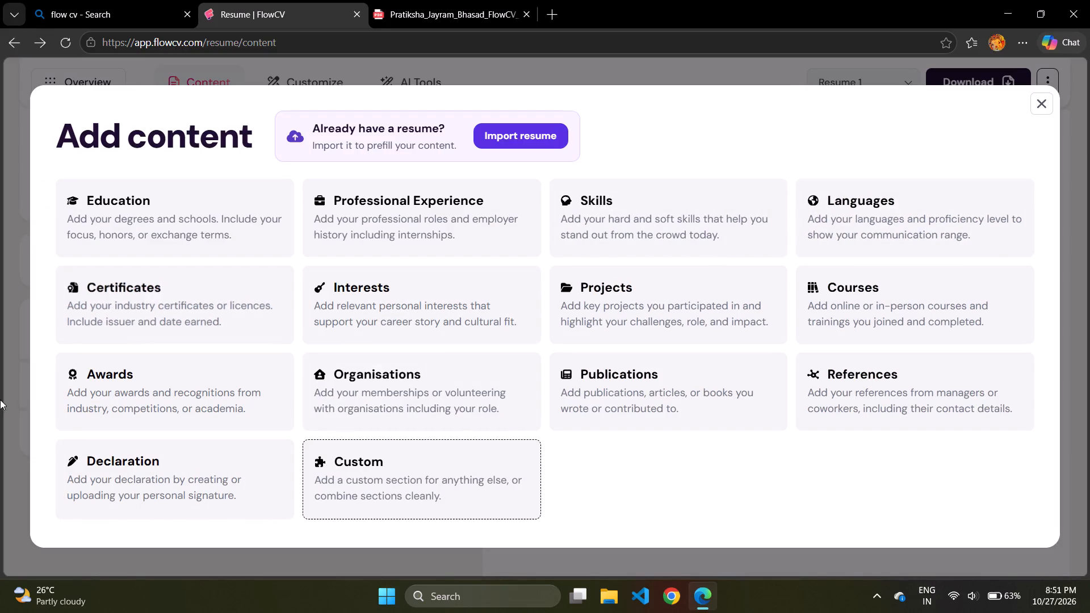
{"action": "left_click", "coordinate": [162, 318]}
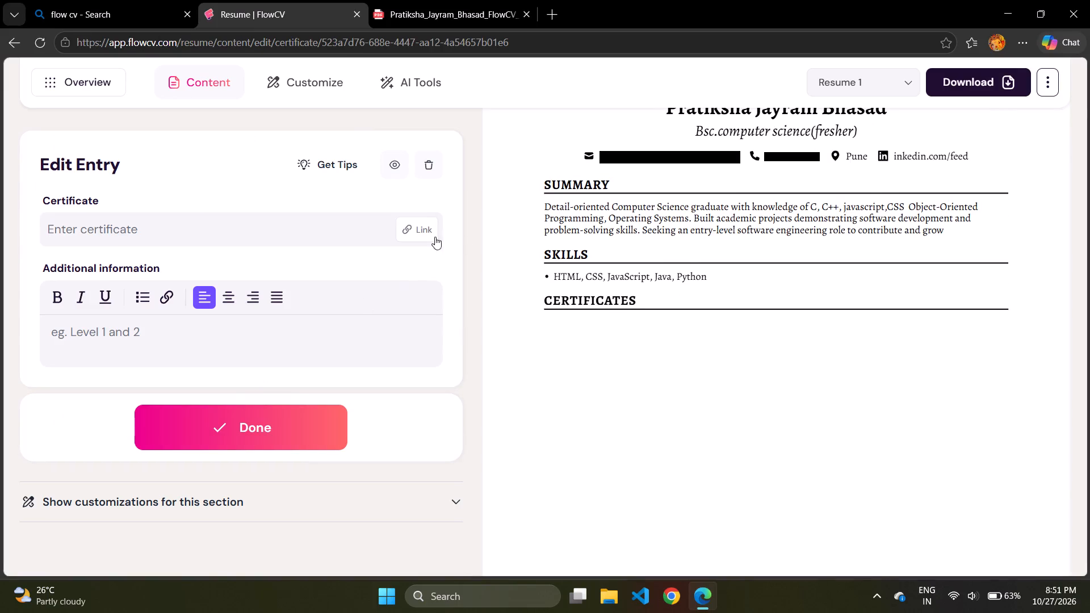
Check the earlier resume PDF for reference, then return to the empty certificate name field.
{"action": "left_click", "coordinate": [421, 0]}
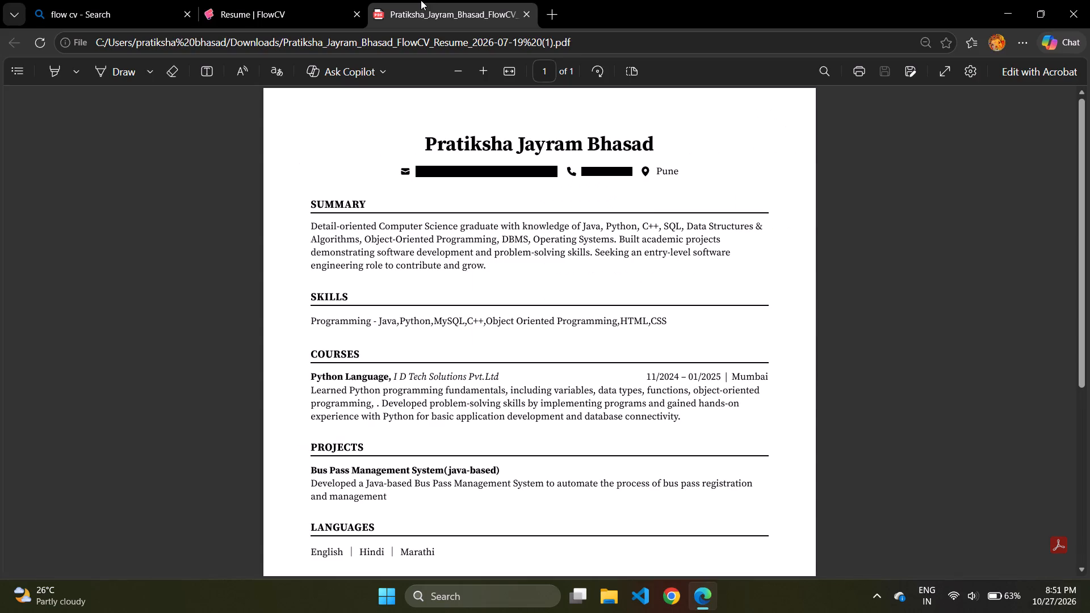
{"action": "left_click", "coordinate": [292, 9]}
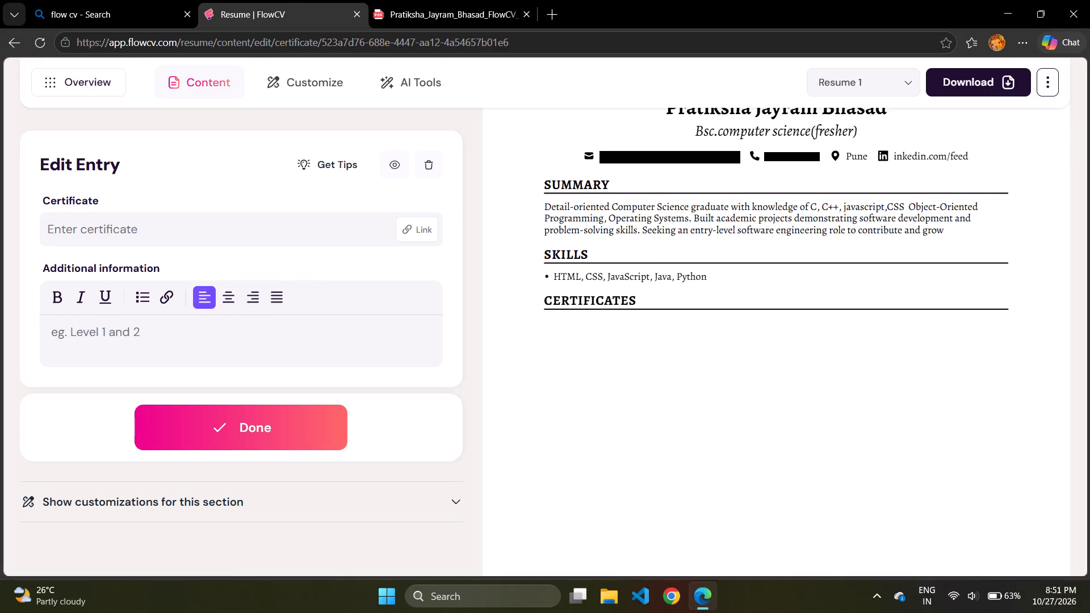
{"action": "scroll", "coordinate": [278, 355], "scroll_direction": "down", "scroll_amount": 1}
{"action": "left_click", "coordinate": [243, 228]}
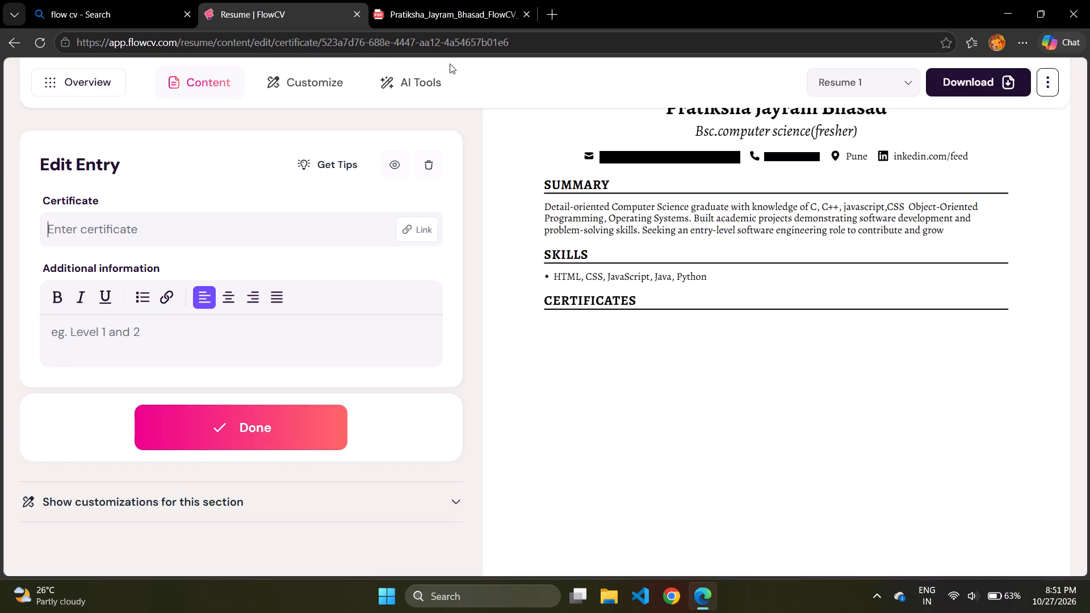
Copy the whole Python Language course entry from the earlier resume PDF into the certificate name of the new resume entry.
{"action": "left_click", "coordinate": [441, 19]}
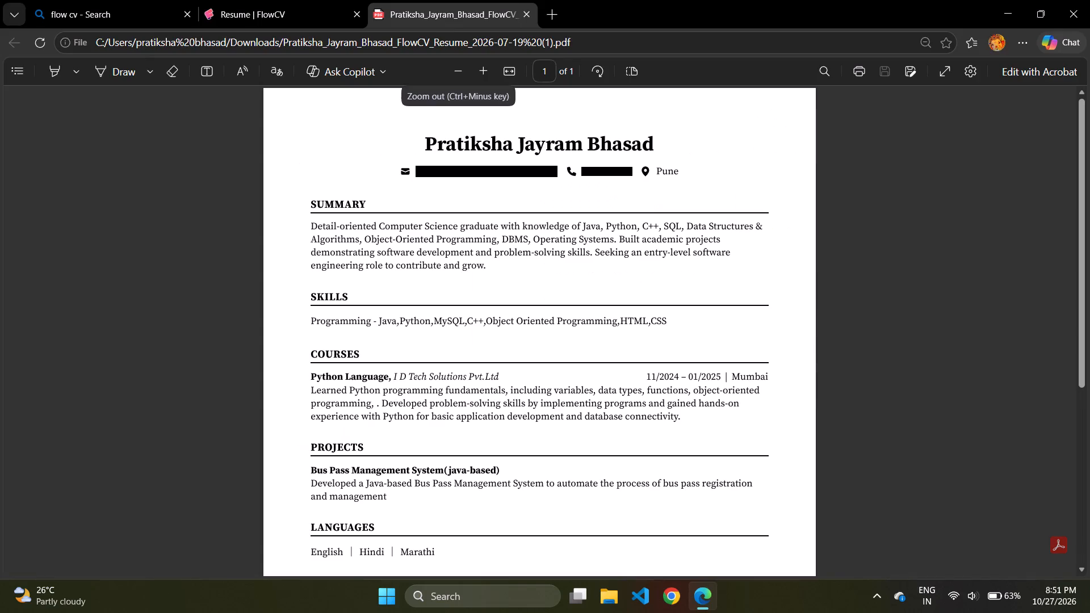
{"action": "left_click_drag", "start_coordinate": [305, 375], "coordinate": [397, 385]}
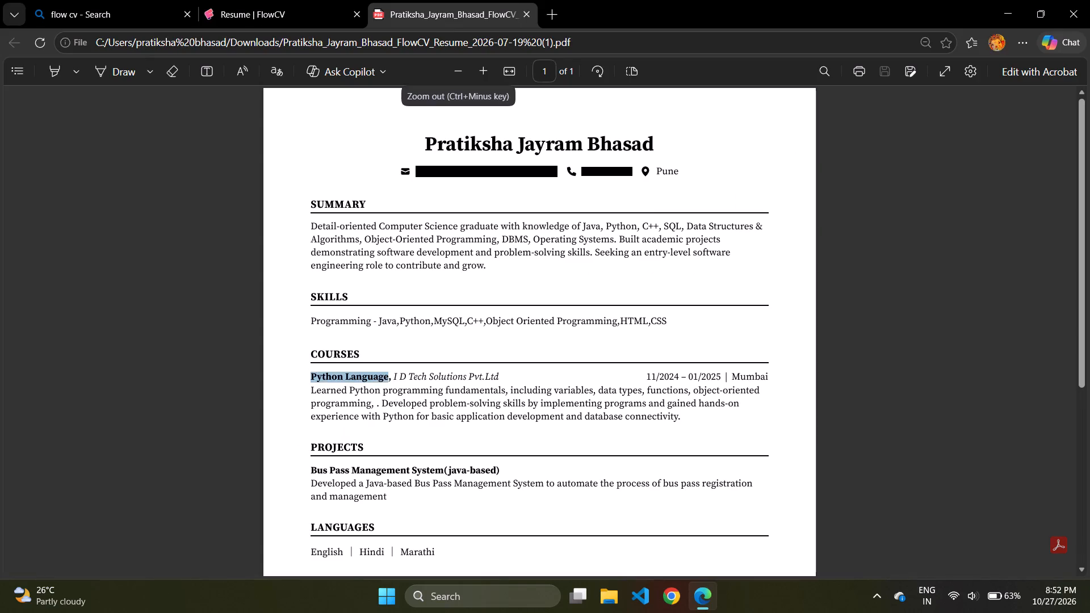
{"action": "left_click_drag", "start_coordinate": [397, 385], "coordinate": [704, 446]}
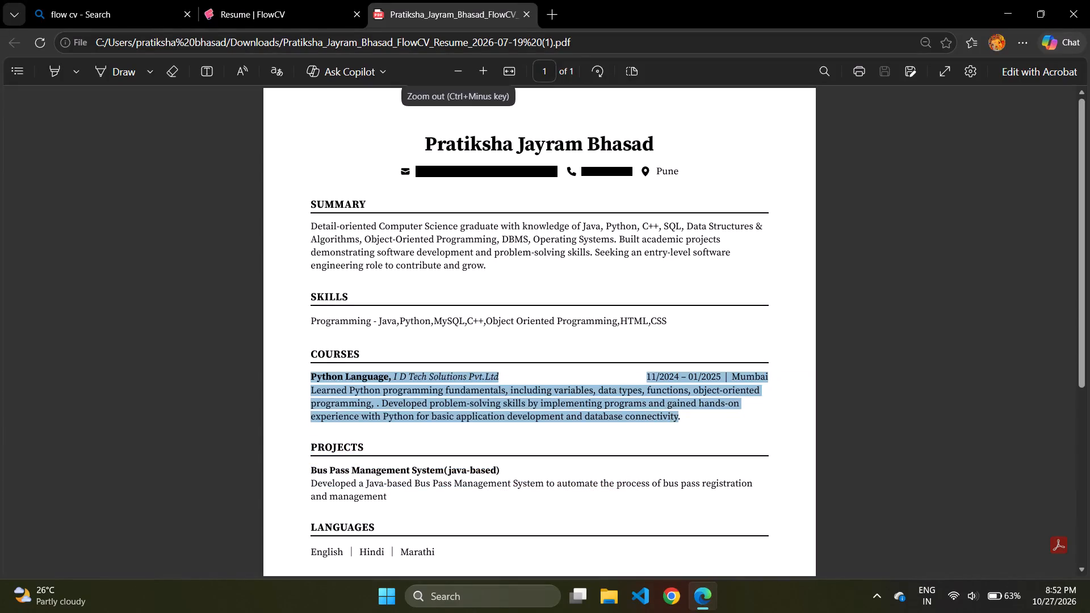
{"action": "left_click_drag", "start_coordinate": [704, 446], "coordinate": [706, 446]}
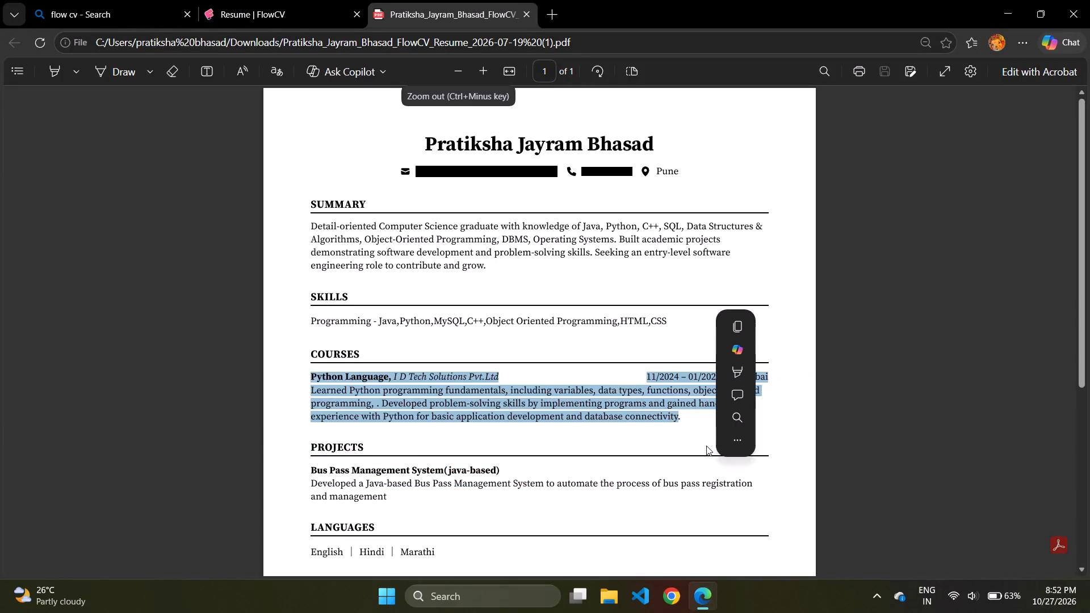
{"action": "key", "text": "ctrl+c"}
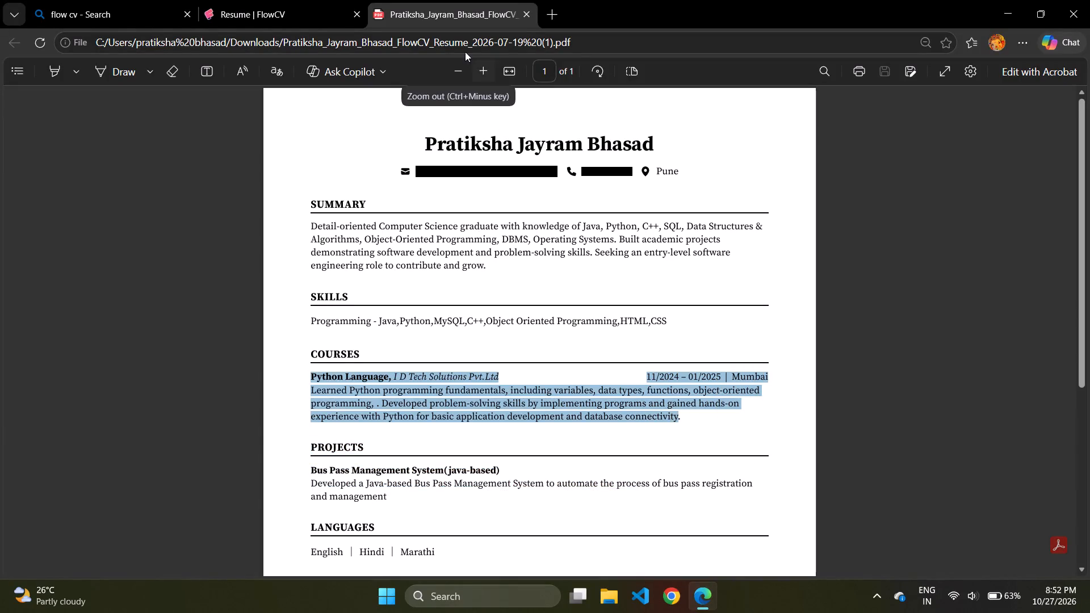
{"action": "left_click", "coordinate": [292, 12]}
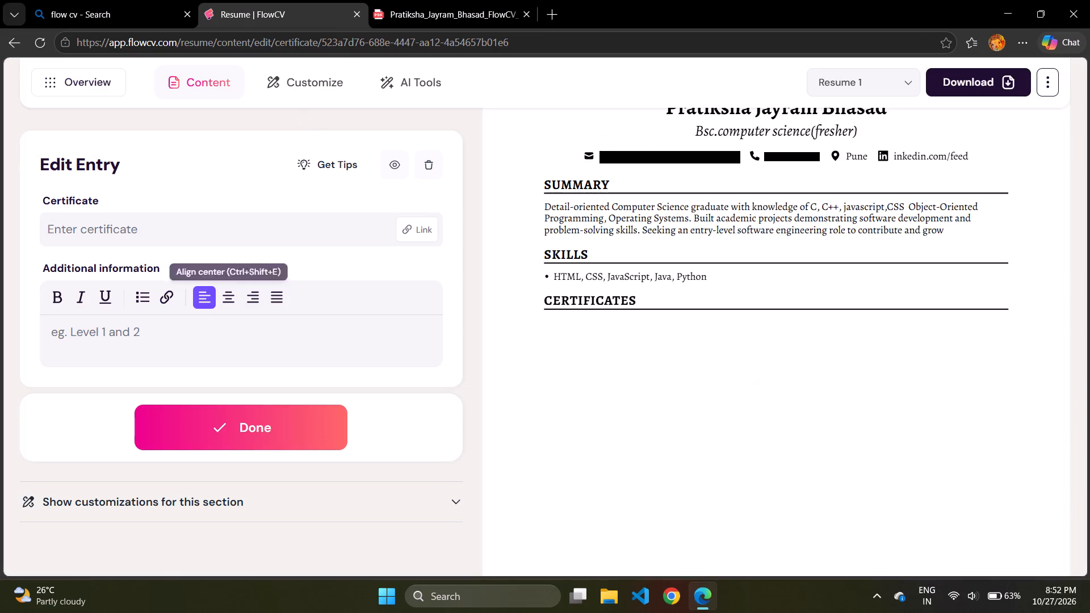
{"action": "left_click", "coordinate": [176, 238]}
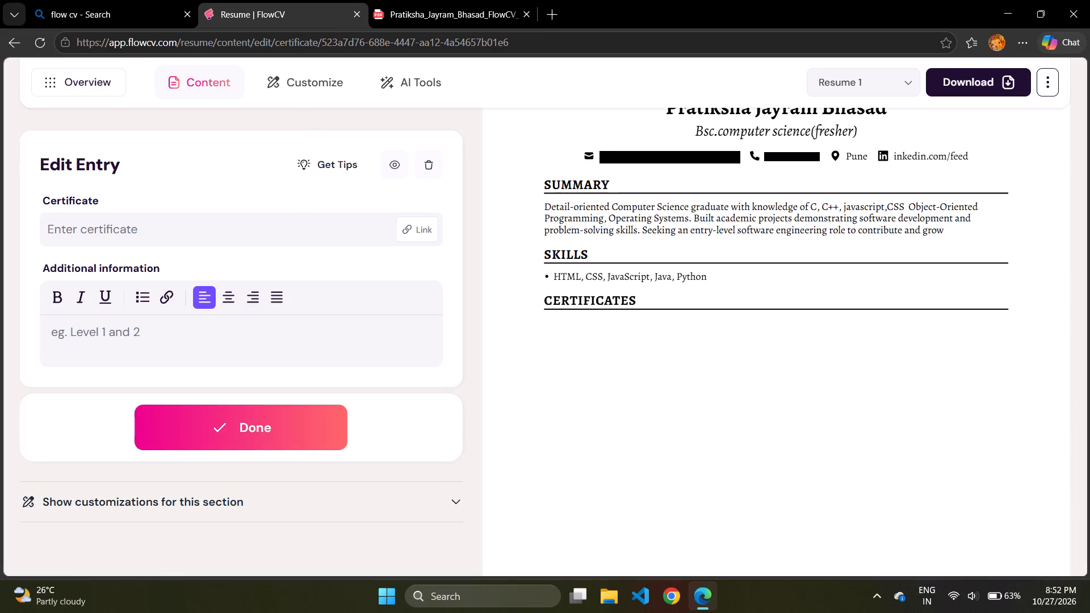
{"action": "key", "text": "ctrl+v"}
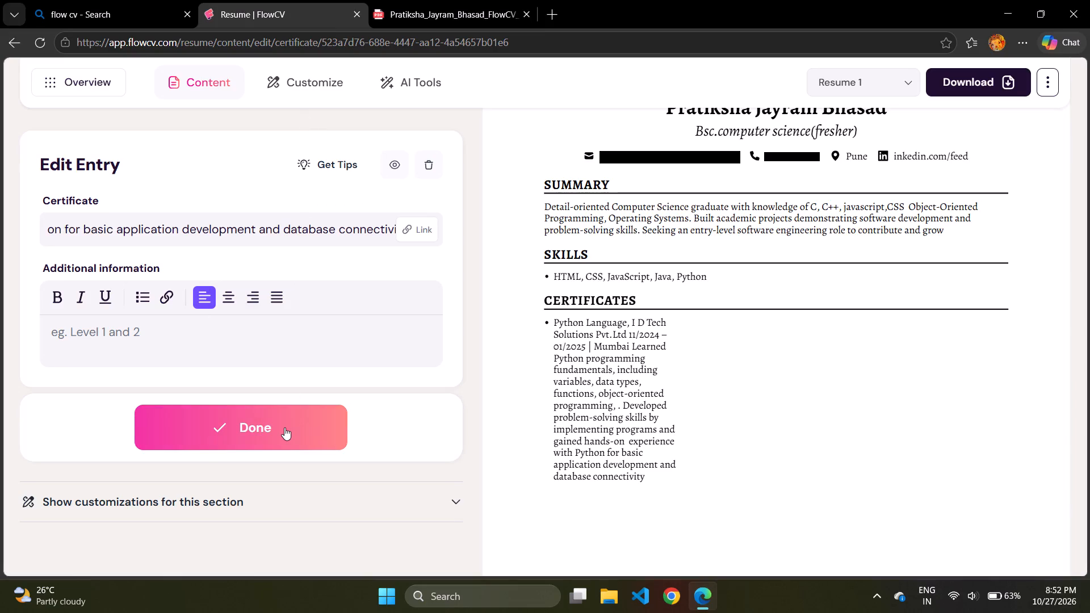
Inspect the pasted course text in the enlarged resume preview and along the full length of the certificate name.
{"action": "left_click", "coordinate": [548, 339]}
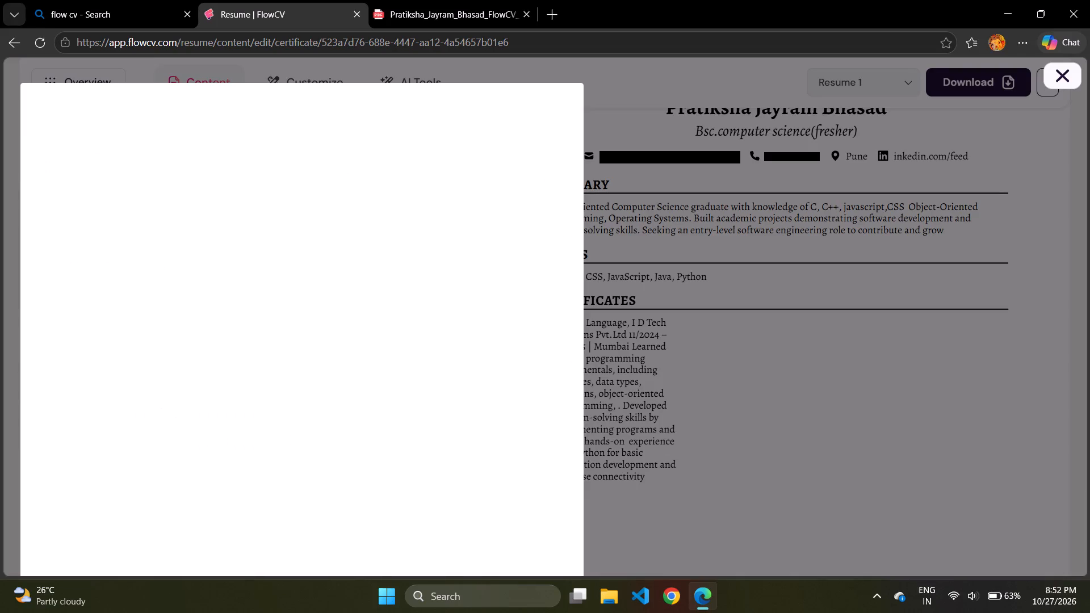
{"action": "left_click", "coordinate": [364, 417]}
{"action": "left_click_drag", "start_coordinate": [364, 417], "coordinate": [292, 404]}
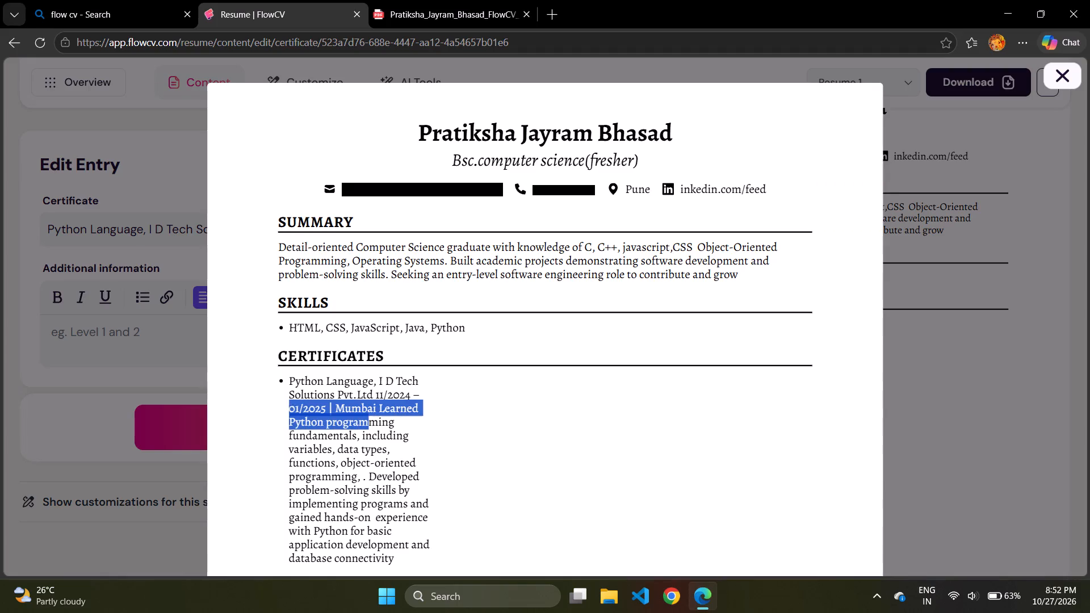
{"action": "left_click_drag", "start_coordinate": [292, 404], "coordinate": [269, 377]}
{"action": "left_click", "coordinate": [269, 377]}
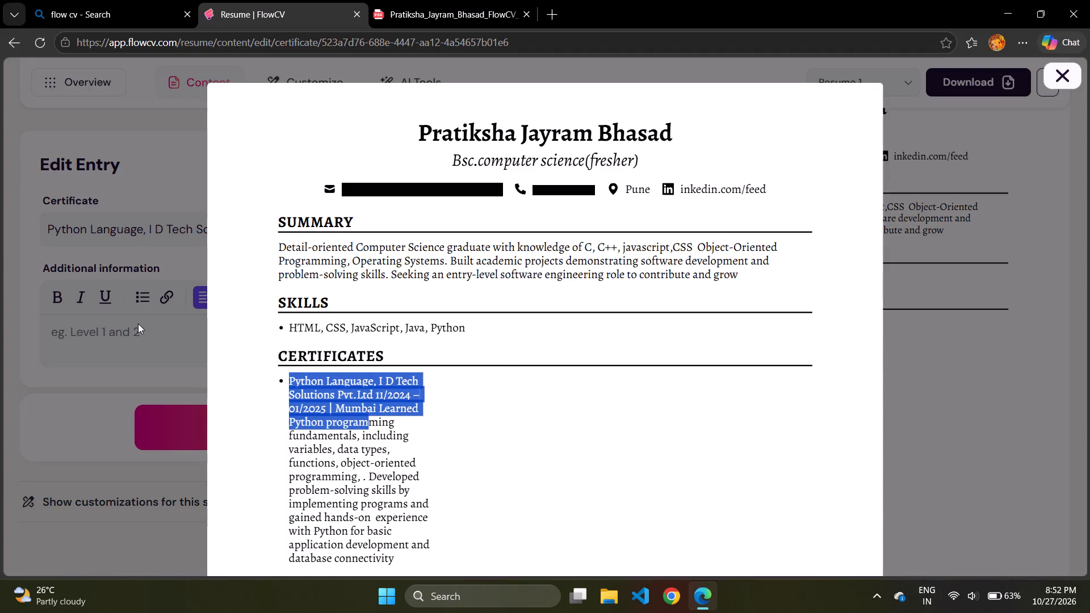
{"action": "scroll", "coordinate": [138, 324], "scroll_direction": "right", "scroll_amount": 2}
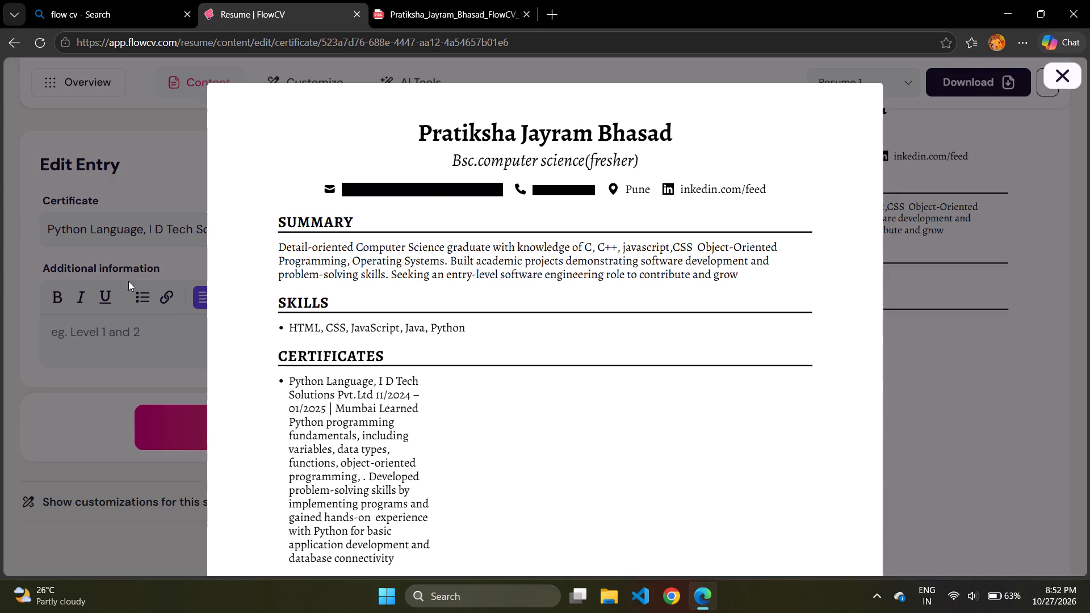
{"action": "left_click", "coordinate": [117, 220]}
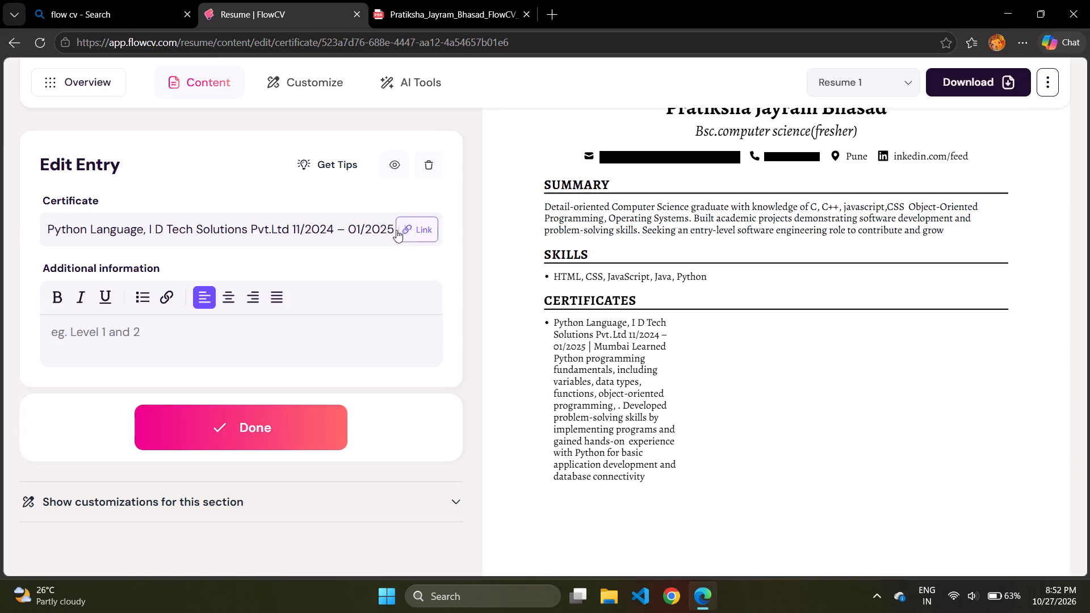
{"action": "scroll", "coordinate": [311, 233], "scroll_direction": "left", "scroll_amount": 16}
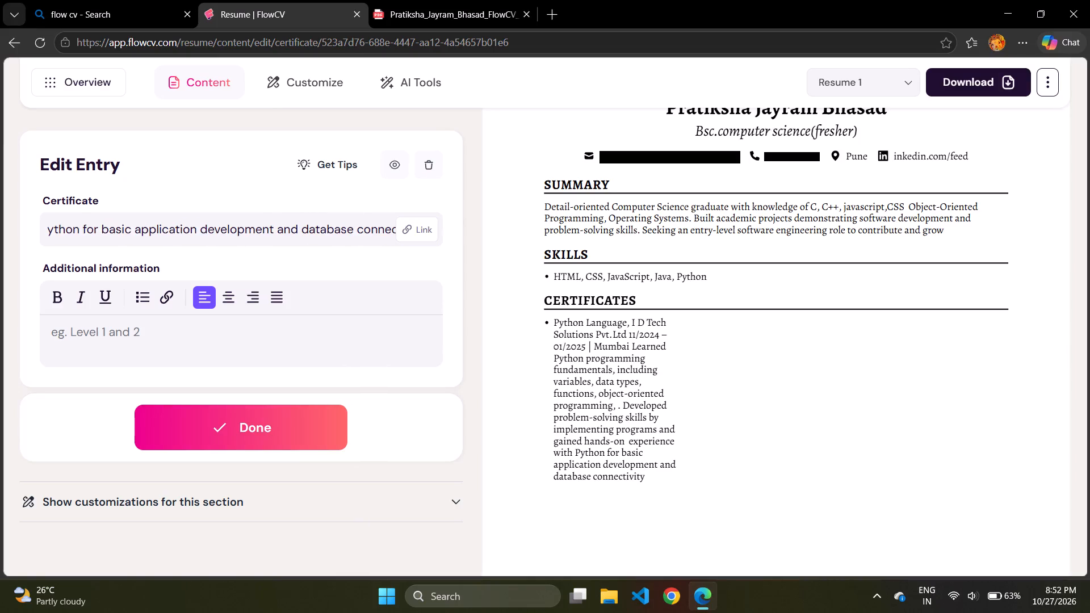
{"action": "scroll", "coordinate": [388, 213], "scroll_direction": "left", "scroll_amount": 7}
{"action": "scroll", "coordinate": [388, 213], "scroll_direction": "right", "scroll_amount": 1}
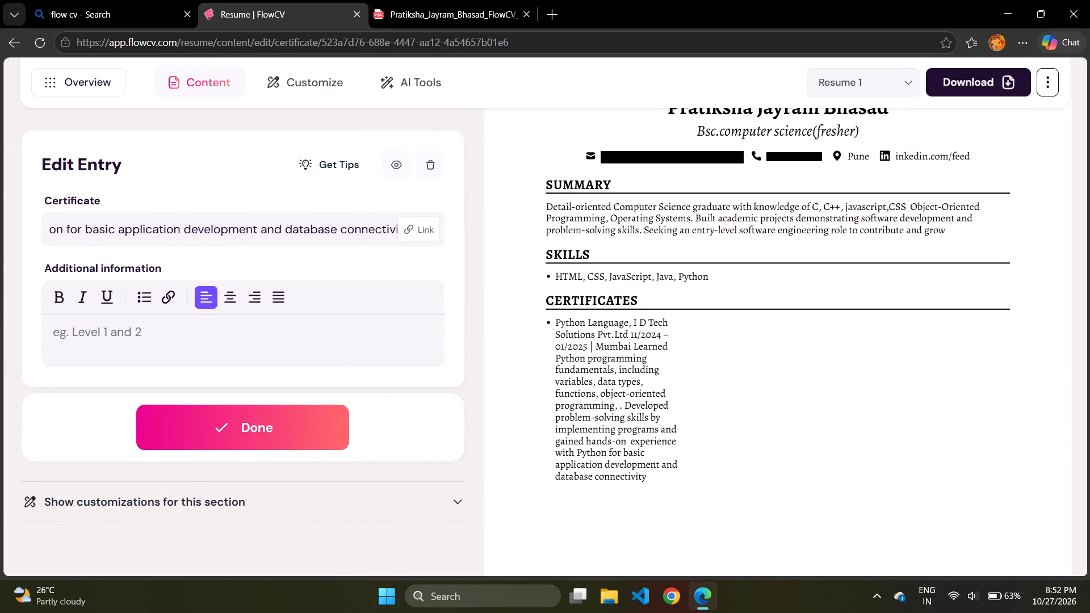
{"action": "scroll", "coordinate": [280, 236], "scroll_direction": "left", "scroll_amount": 1}
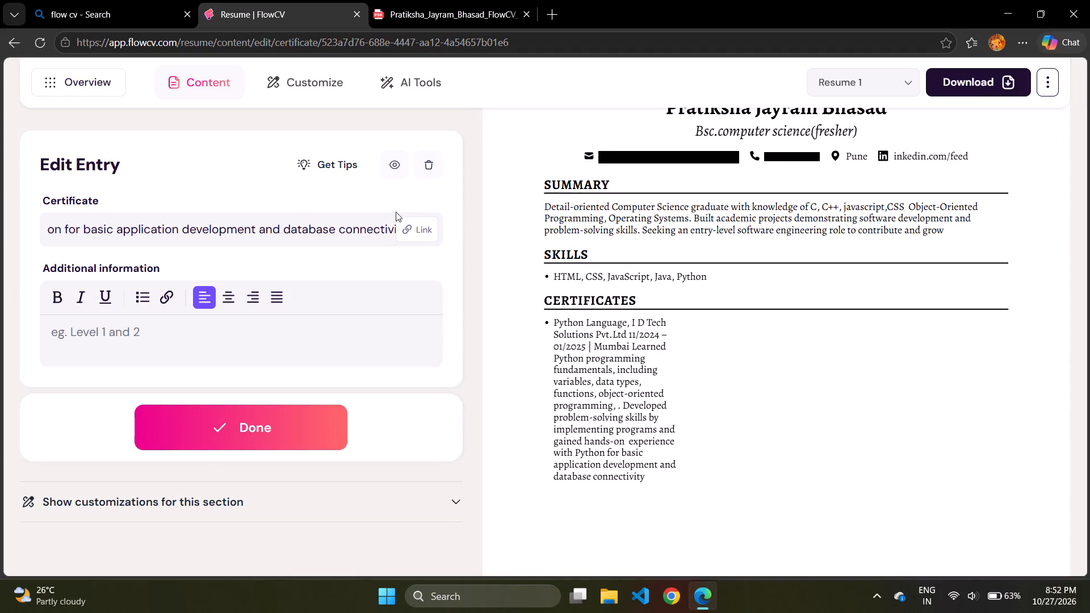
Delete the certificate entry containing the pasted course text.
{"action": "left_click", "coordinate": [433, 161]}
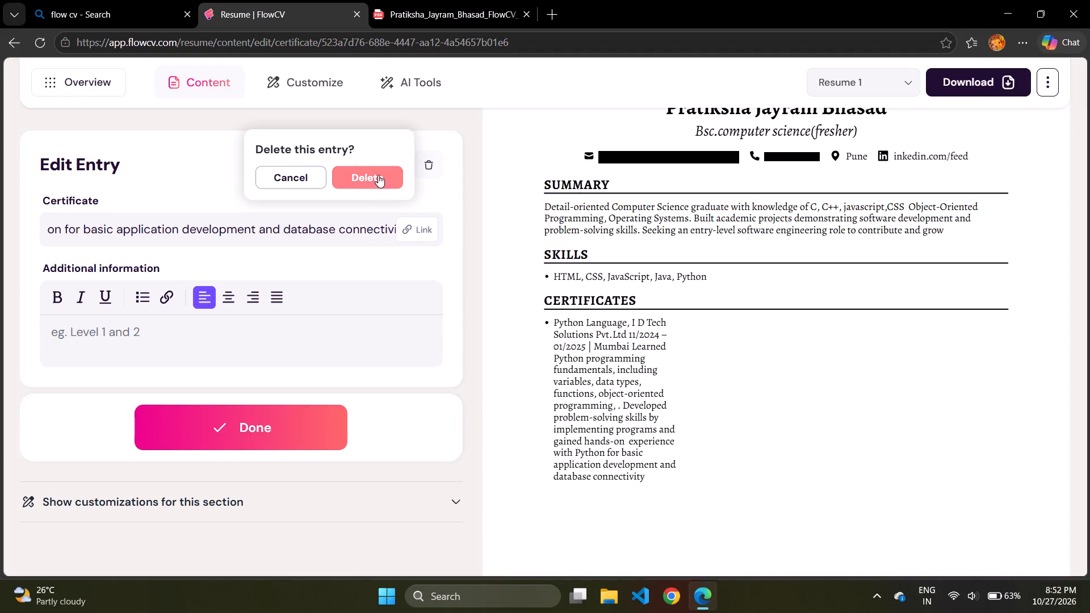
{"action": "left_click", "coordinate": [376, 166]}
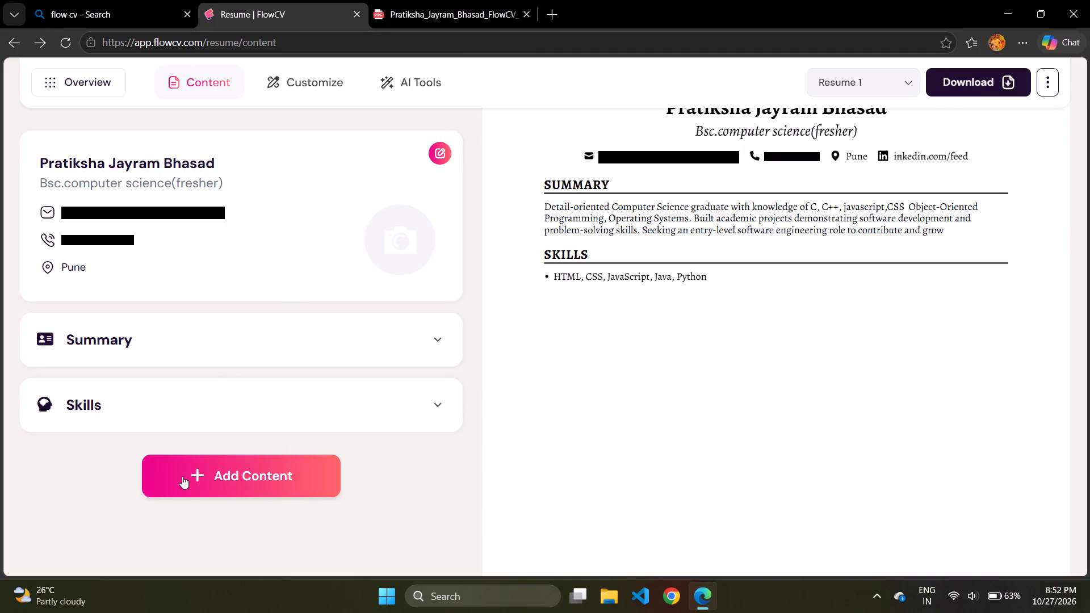
Add a Certificates section to the resume again with a blank entry open for editing.
{"action": "left_click", "coordinate": [182, 476]}
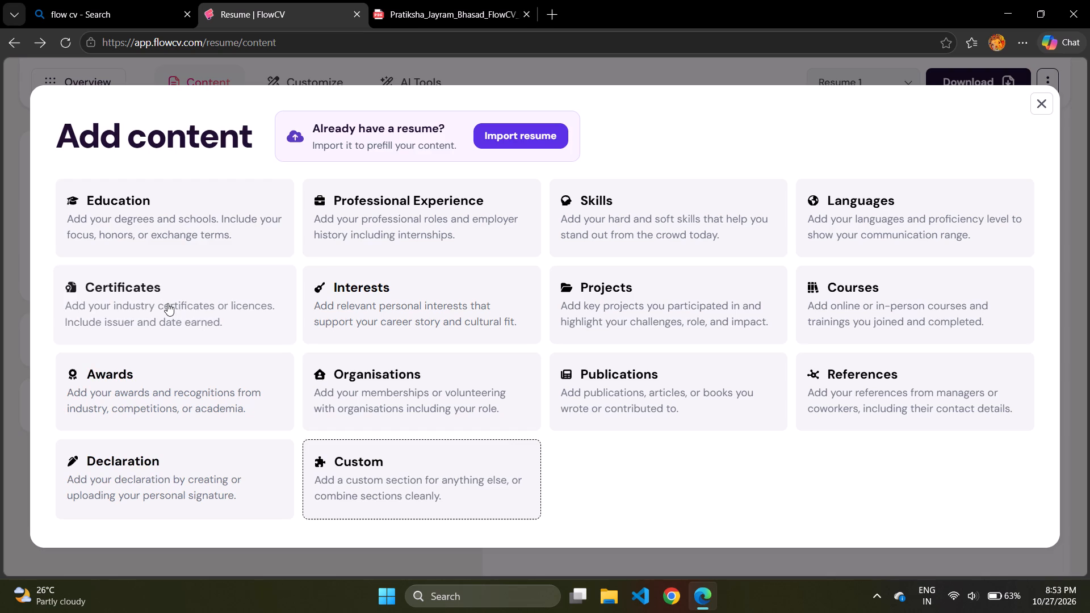
{"action": "left_click", "coordinate": [167, 303]}
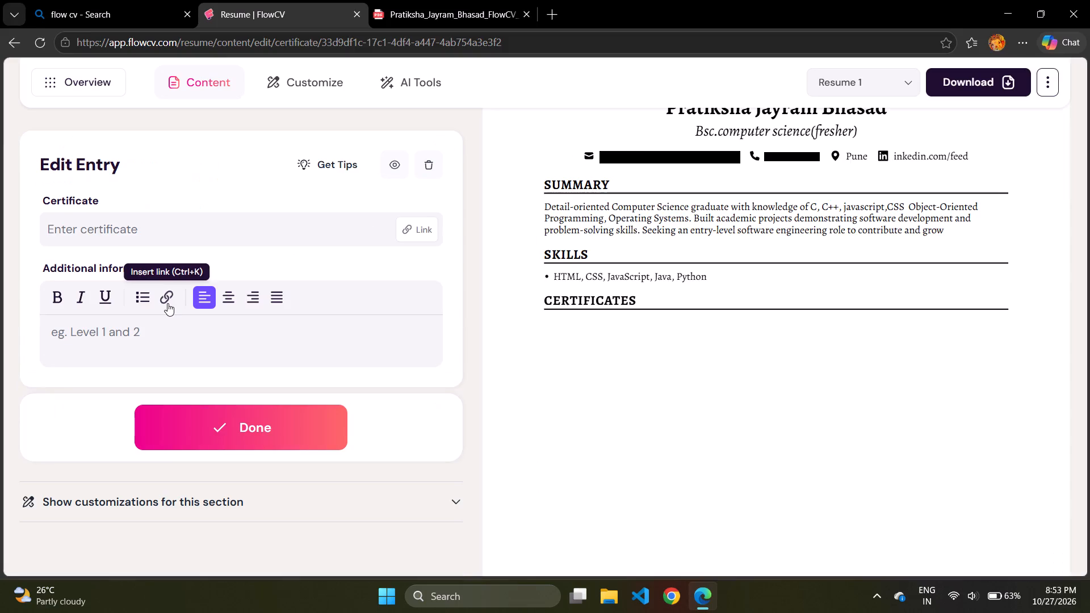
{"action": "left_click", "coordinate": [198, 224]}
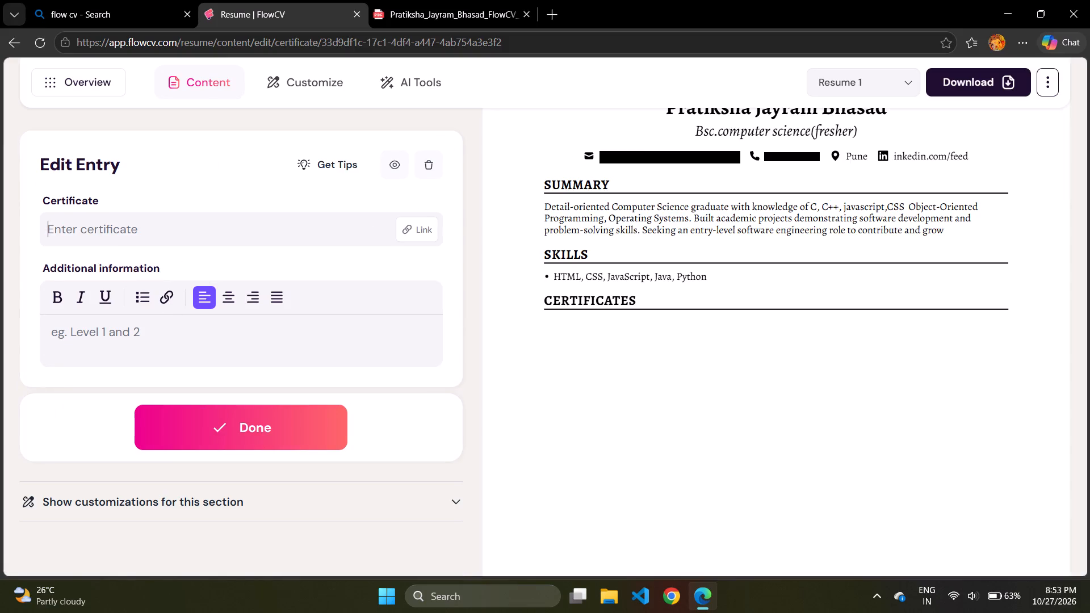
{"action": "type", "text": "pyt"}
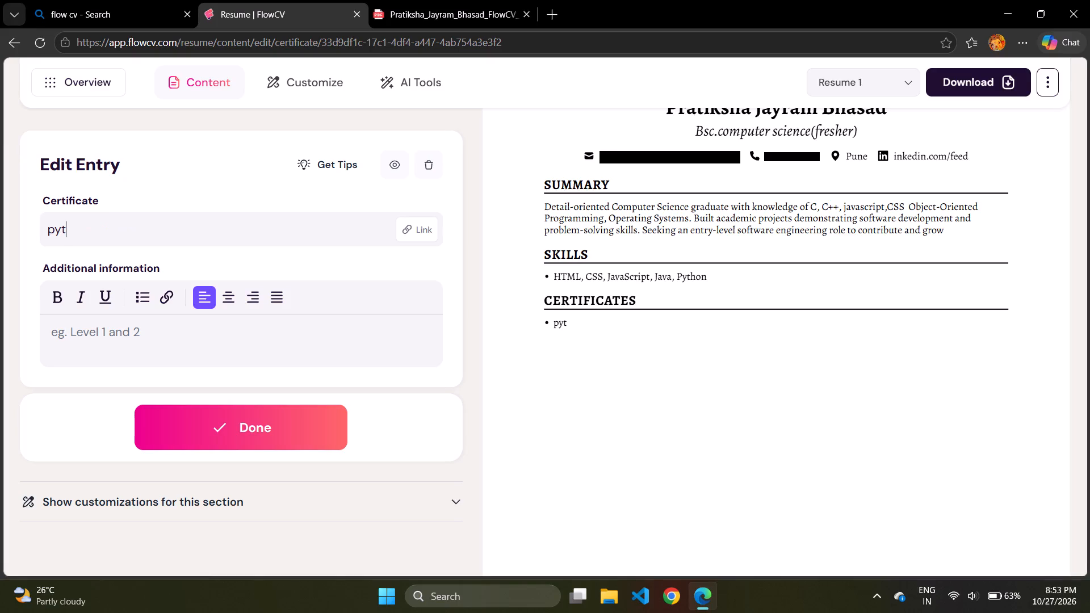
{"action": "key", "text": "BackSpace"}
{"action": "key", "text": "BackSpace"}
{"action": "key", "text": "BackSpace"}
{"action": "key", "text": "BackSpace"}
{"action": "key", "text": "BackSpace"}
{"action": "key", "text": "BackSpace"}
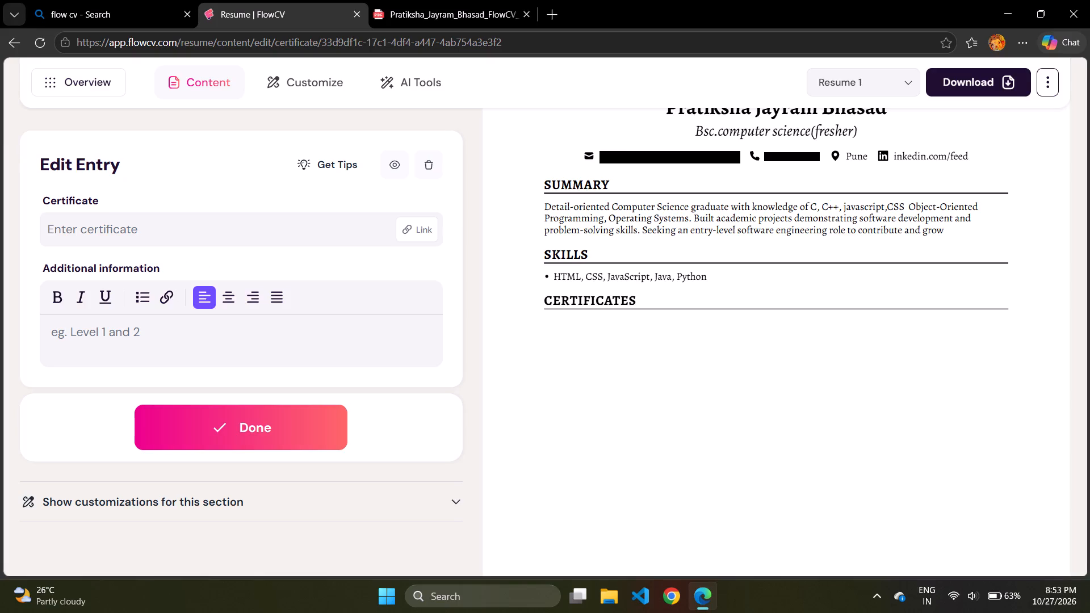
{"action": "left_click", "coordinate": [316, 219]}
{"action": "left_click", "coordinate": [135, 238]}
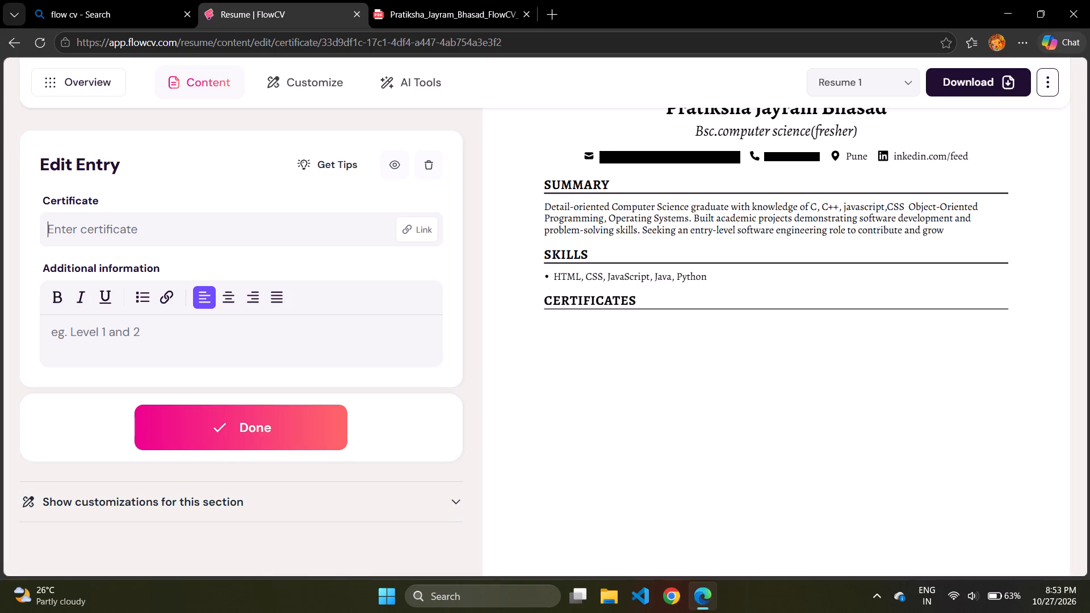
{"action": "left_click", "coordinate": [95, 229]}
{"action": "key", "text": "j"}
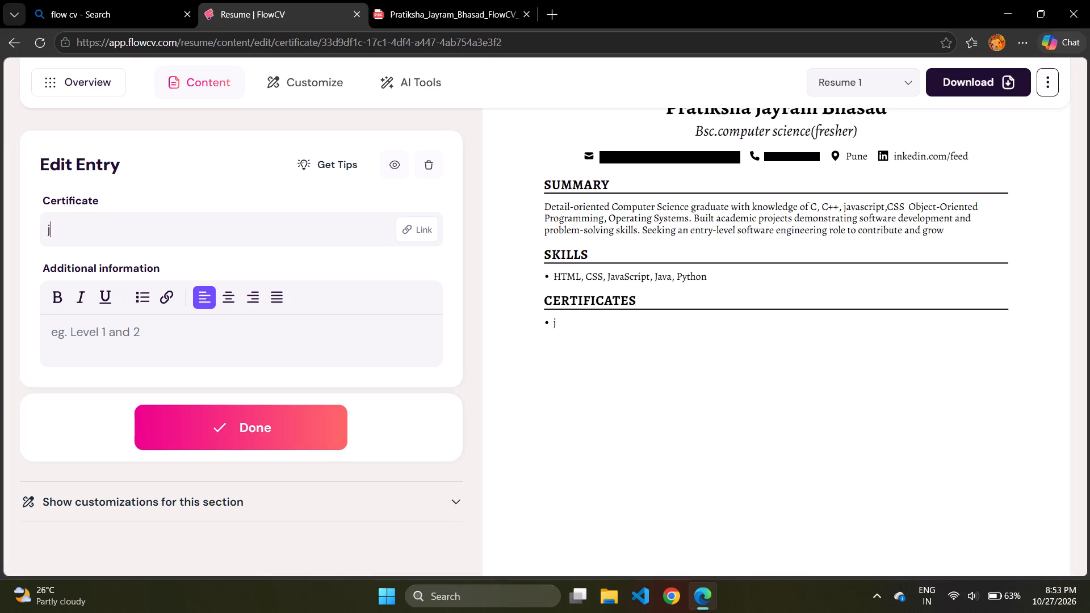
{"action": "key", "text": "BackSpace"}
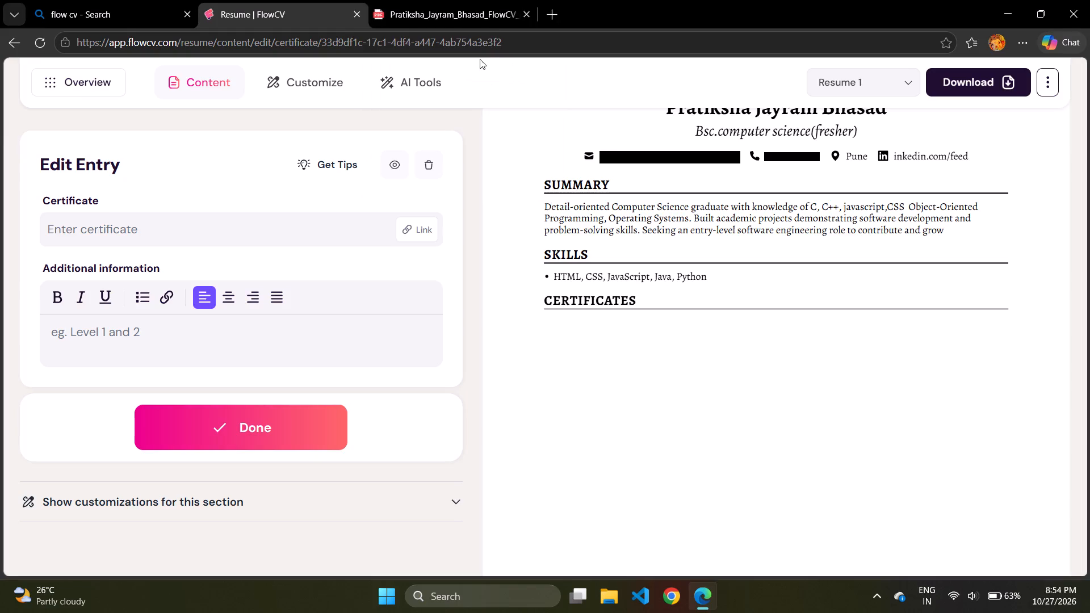
Check the Python course in the earlier resume PDF and enter "python language" as the certificate name in the new resume.
{"action": "left_click", "coordinate": [478, 15]}
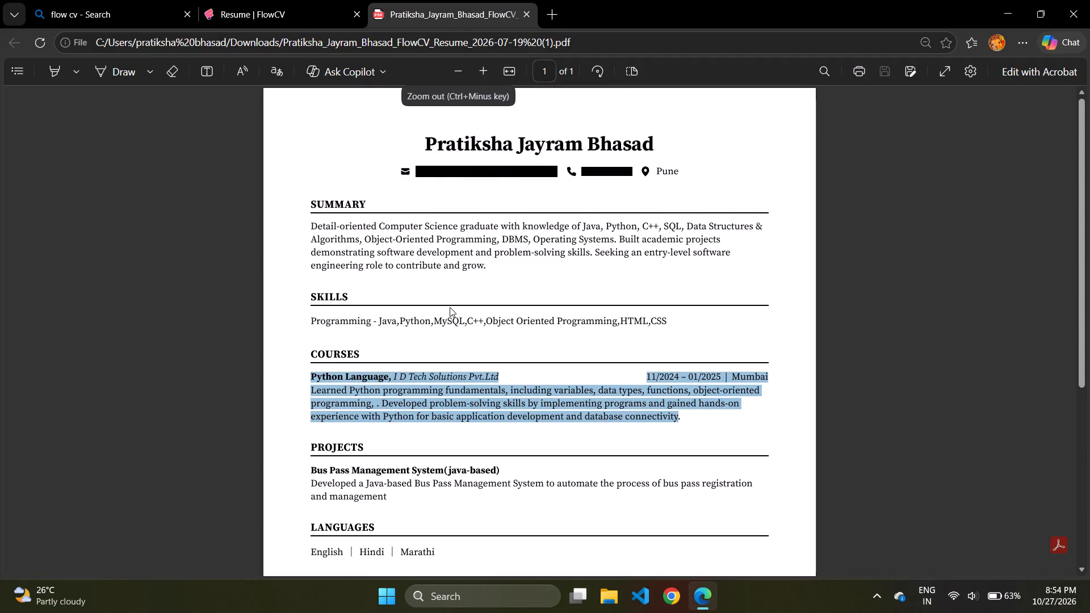
{"action": "left_click", "coordinate": [453, 362]}
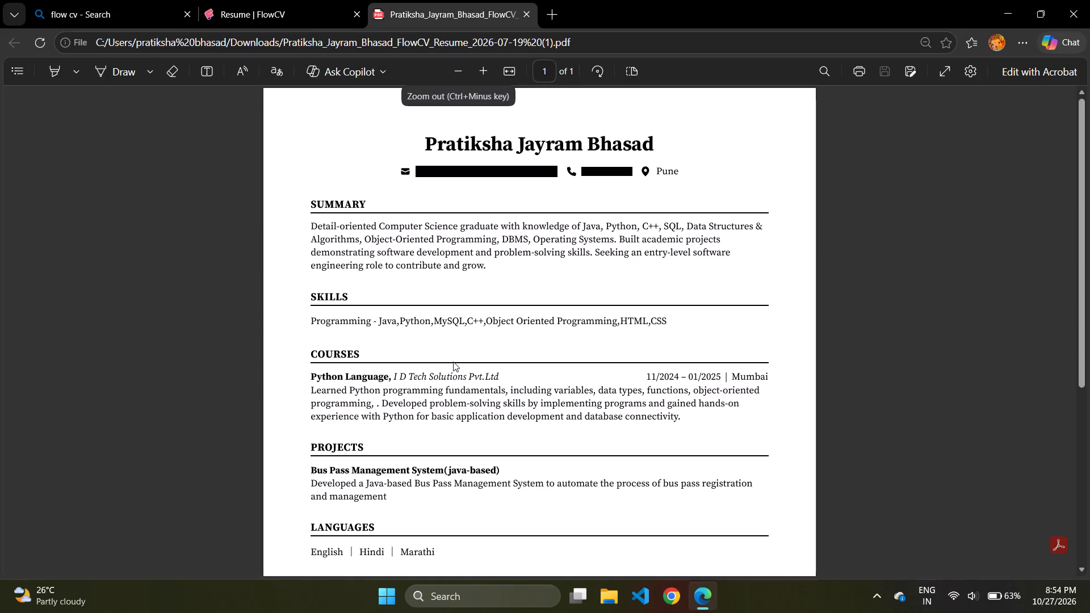
{"action": "left_click_drag", "start_coordinate": [453, 362], "coordinate": [366, 381]}
{"action": "left_click", "coordinate": [262, 12]}
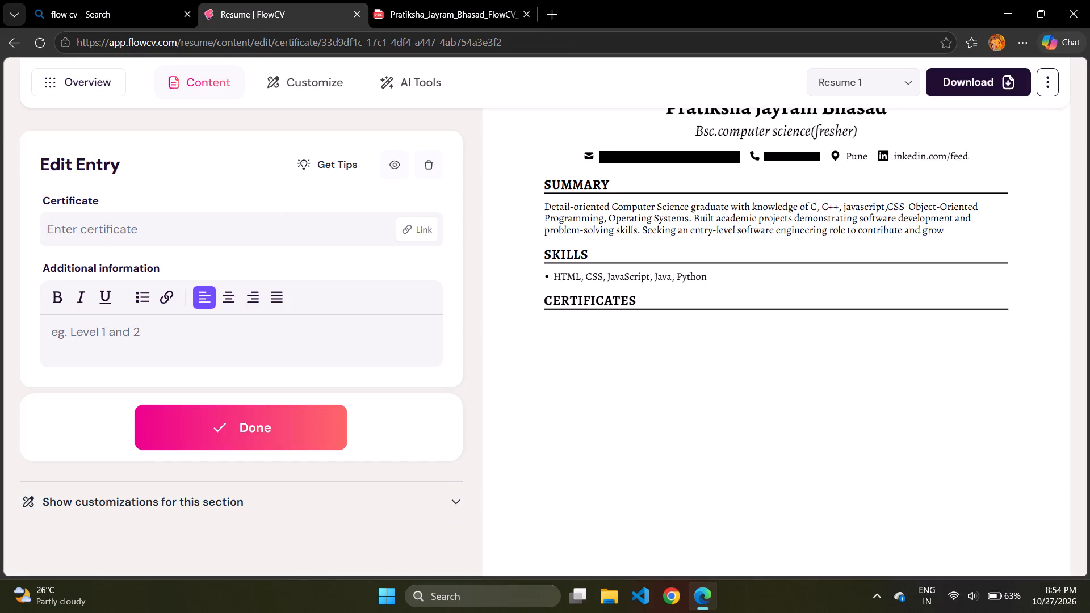
{"action": "left_click", "coordinate": [205, 219]}
{"action": "type", "text": "python langur"}
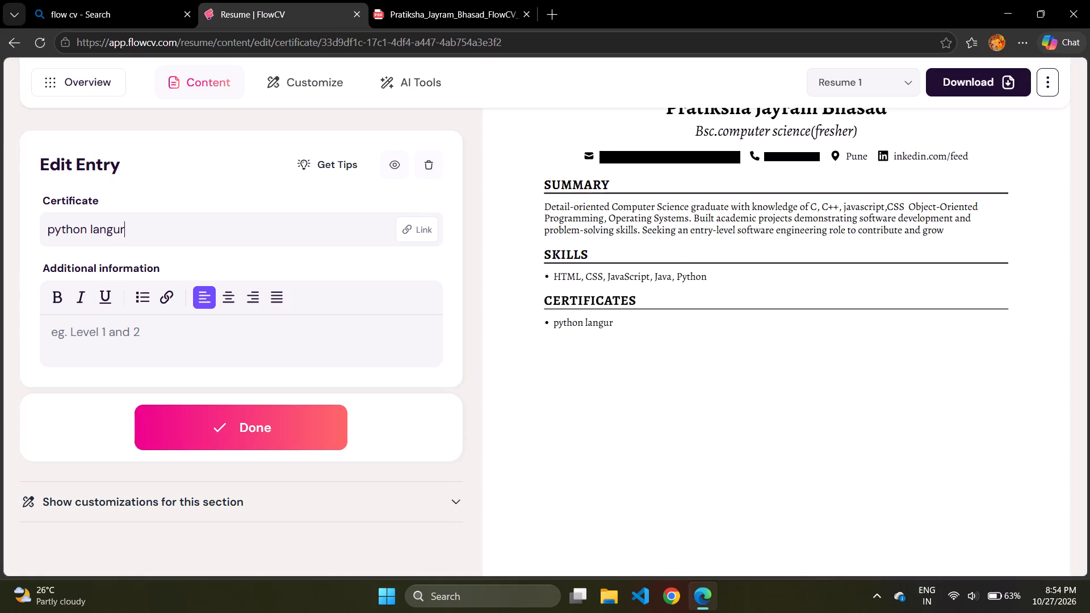
{"action": "key", "text": "BackSpace"}
{"action": "type", "text": "age"}
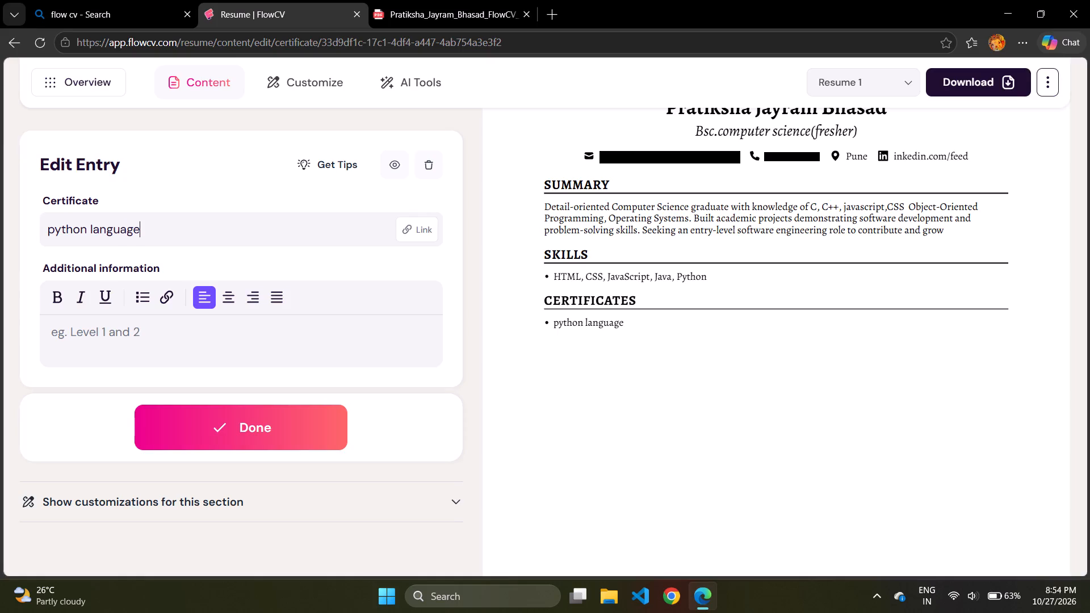
Check the Python course entry in the earlier resume PDF and add a comma after "python language" in the certificate name.
{"action": "left_click", "coordinate": [443, 6]}
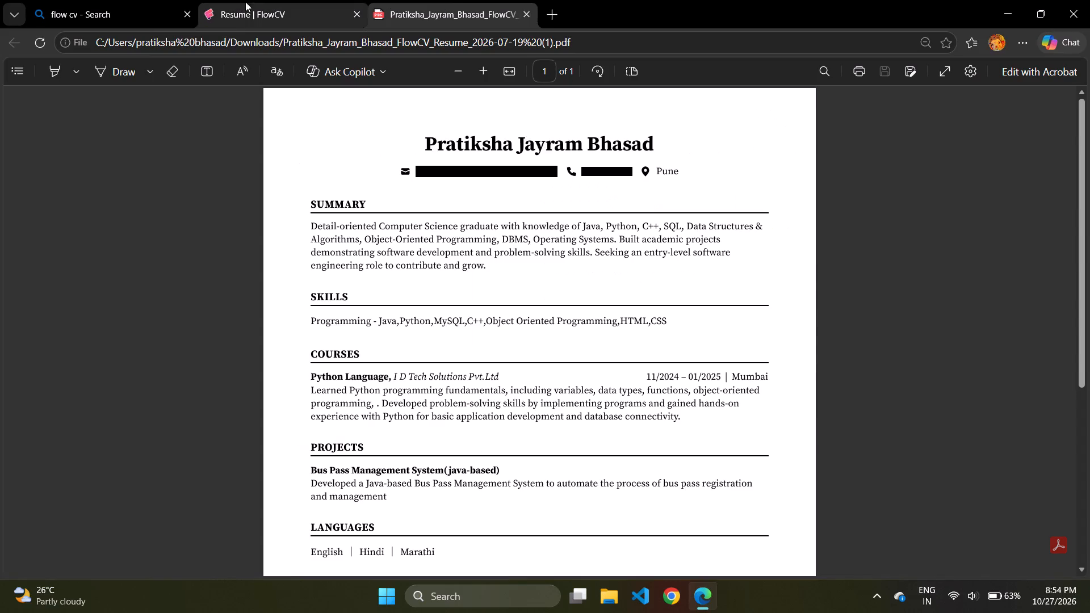
{"action": "left_click", "coordinate": [230, 7]}
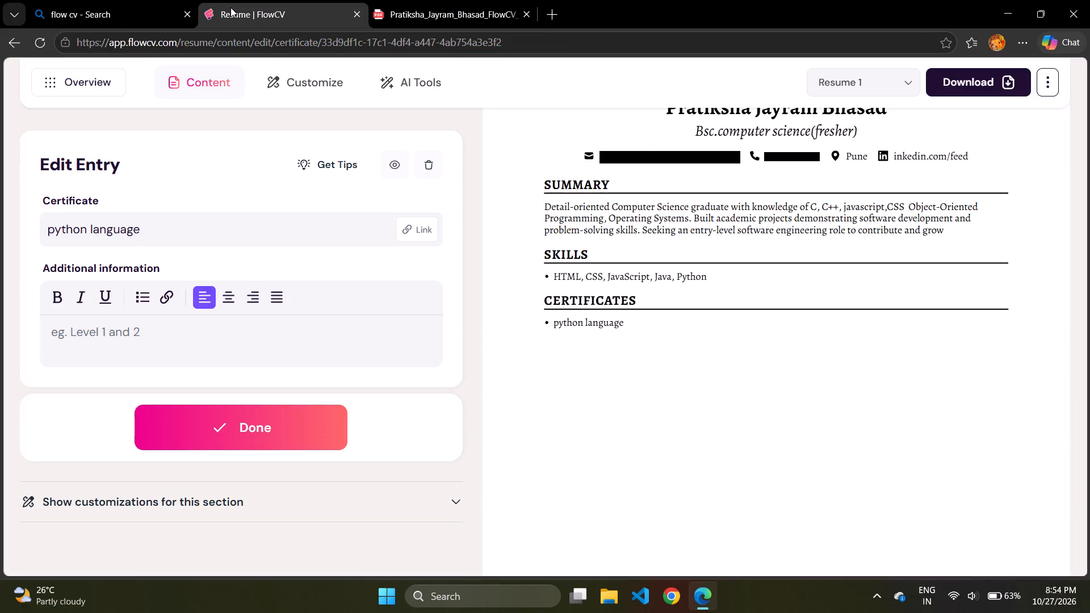
{"action": "key", "text": "comma"}
{"action": "key", "text": "space"}
{"action": "type", "text": "id"}
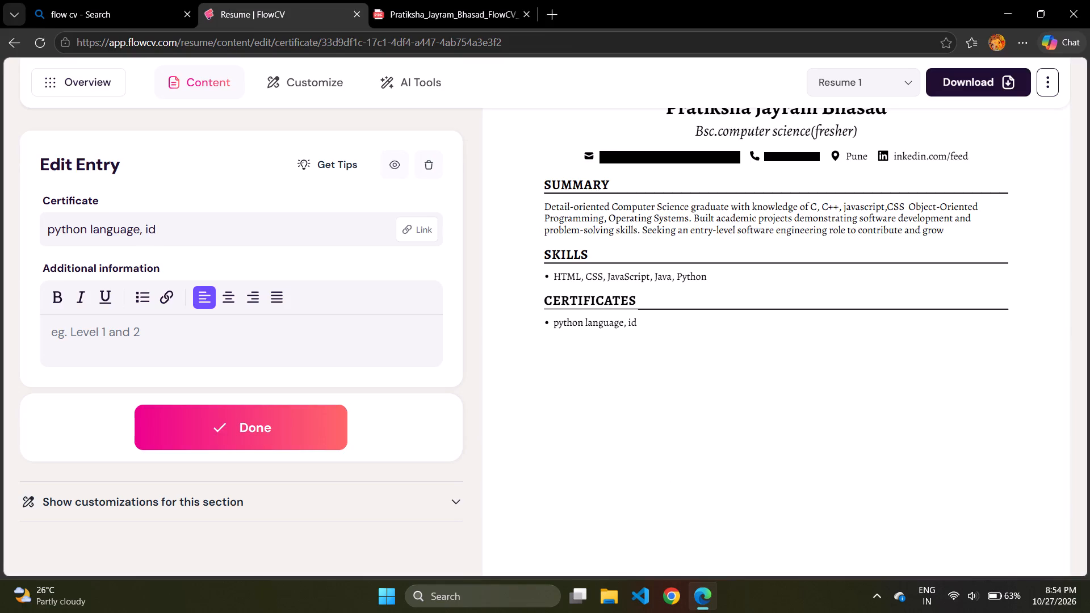
{"action": "key", "text": "BackSpace"}
{"action": "key", "text": "BackSpace"}
Show the layout customization options for the Certificates section.
{"action": "scroll", "coordinate": [230, 7], "scroll_direction": "down", "scroll_amount": 1}
{"action": "left_click", "coordinate": [246, 501]}
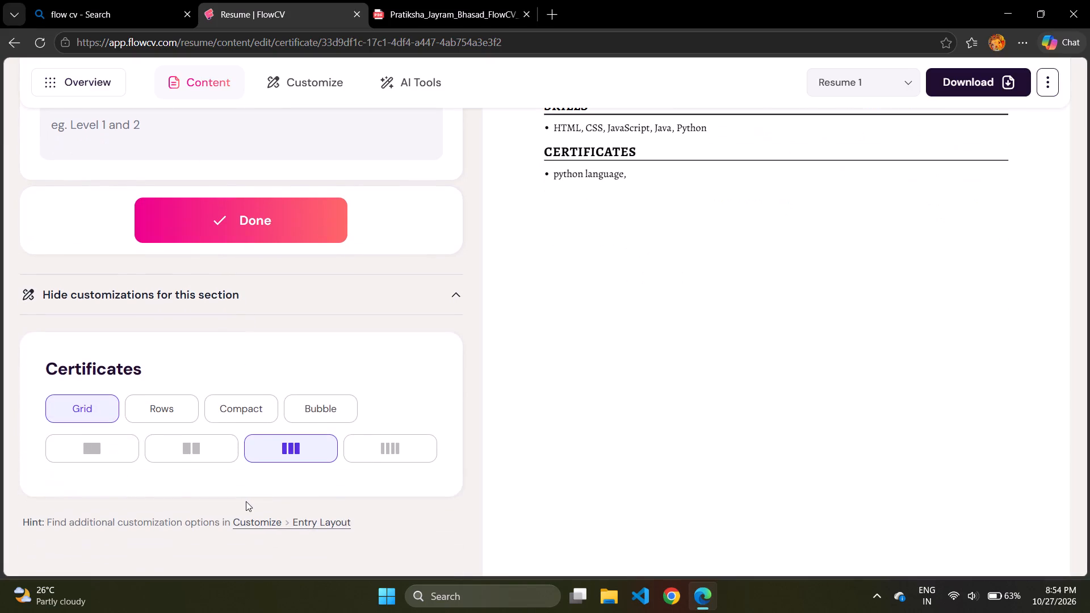
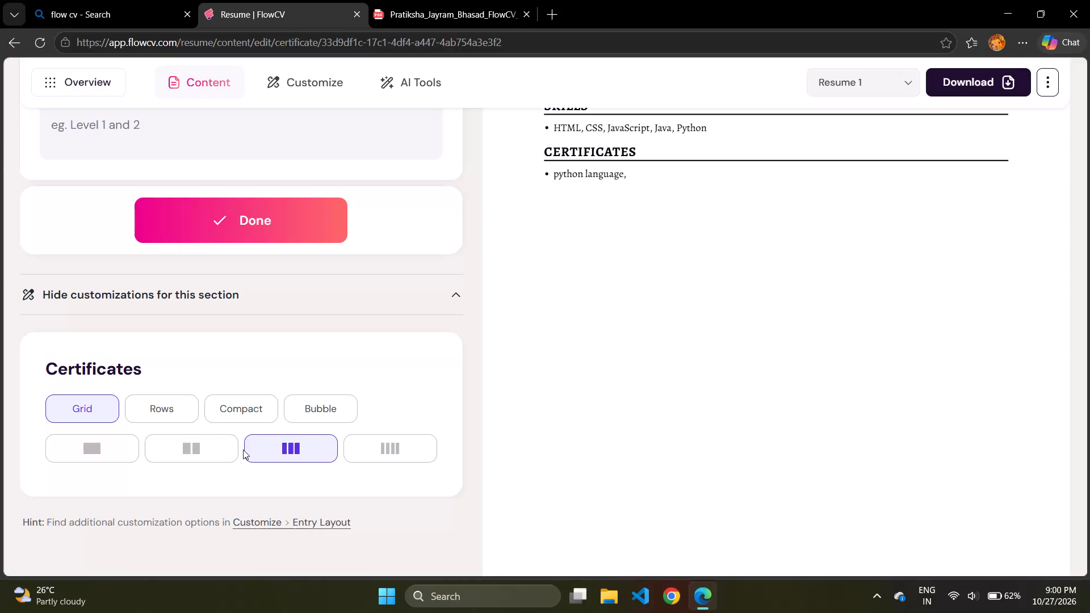
Capitalise the first letter of the certificate name so it reads "Python language,".
{"action": "scroll", "coordinate": [243, 450], "scroll_direction": "up", "scroll_amount": 4}
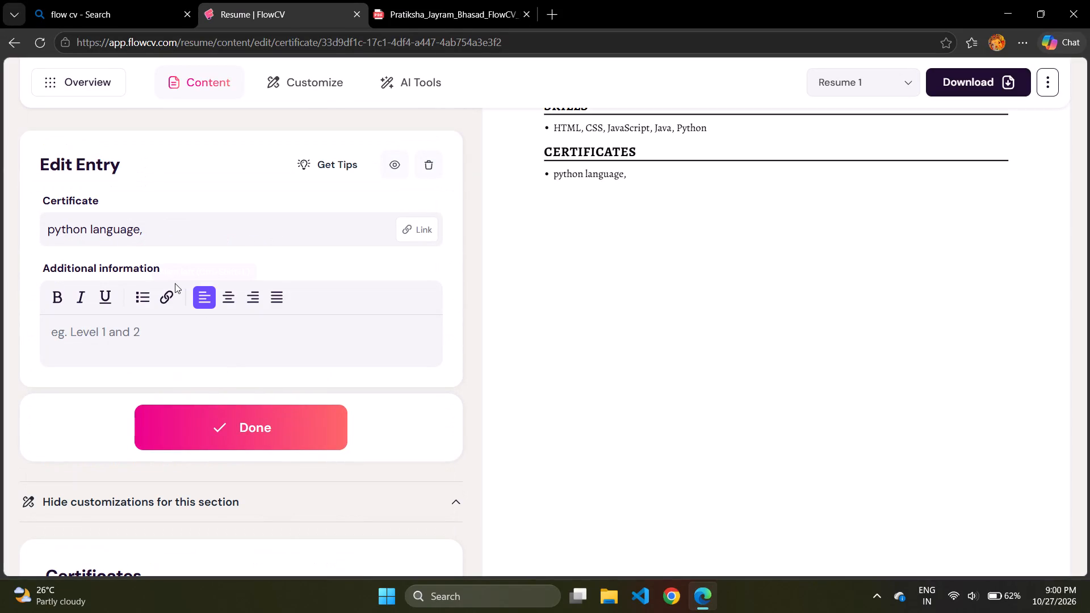
{"action": "left_click", "coordinate": [174, 220]}
{"action": "left_click", "coordinate": [56, 229]}
{"action": "key", "text": "BackSpace"}
{"action": "key", "text": "shift+p"}
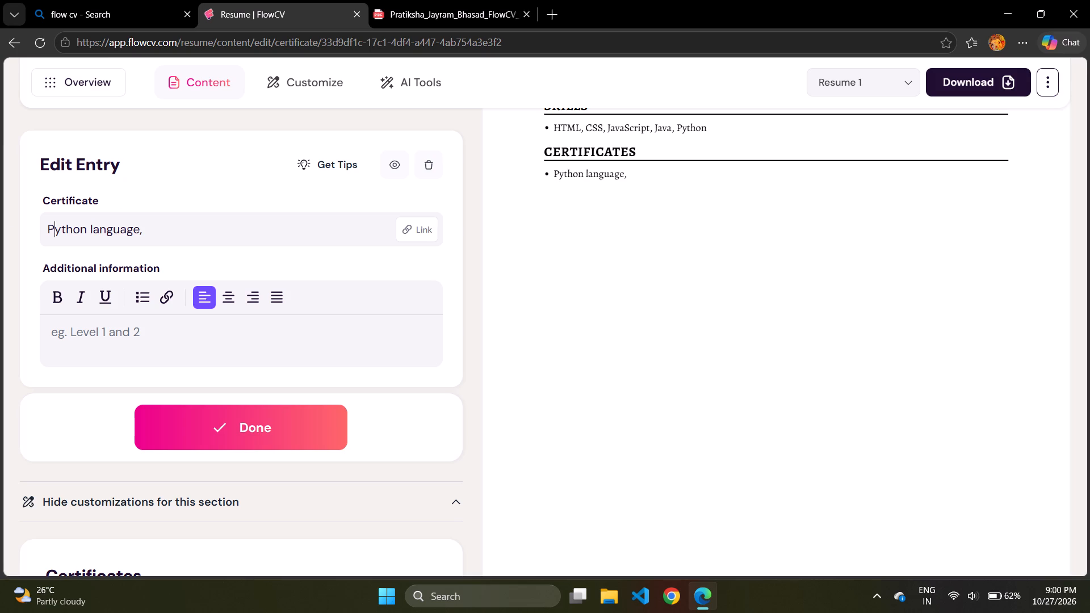
{"action": "left_click", "coordinate": [157, 246]}
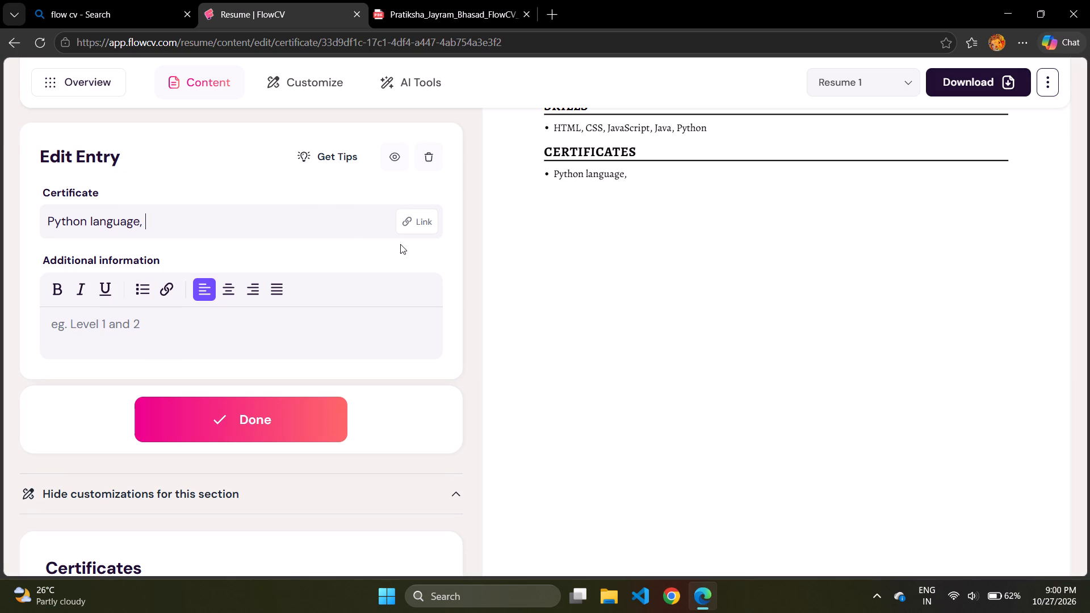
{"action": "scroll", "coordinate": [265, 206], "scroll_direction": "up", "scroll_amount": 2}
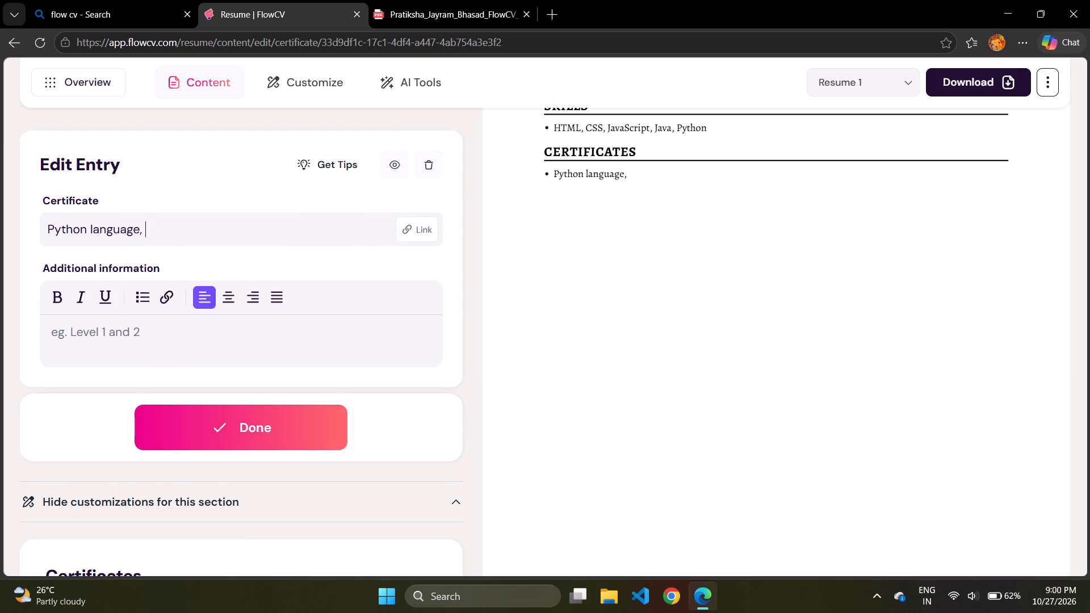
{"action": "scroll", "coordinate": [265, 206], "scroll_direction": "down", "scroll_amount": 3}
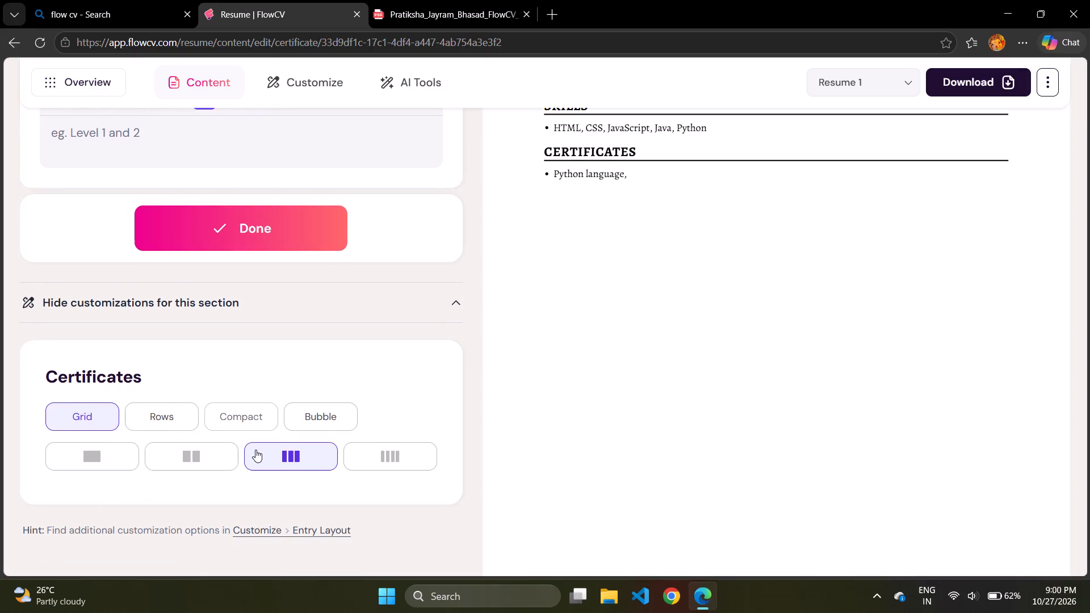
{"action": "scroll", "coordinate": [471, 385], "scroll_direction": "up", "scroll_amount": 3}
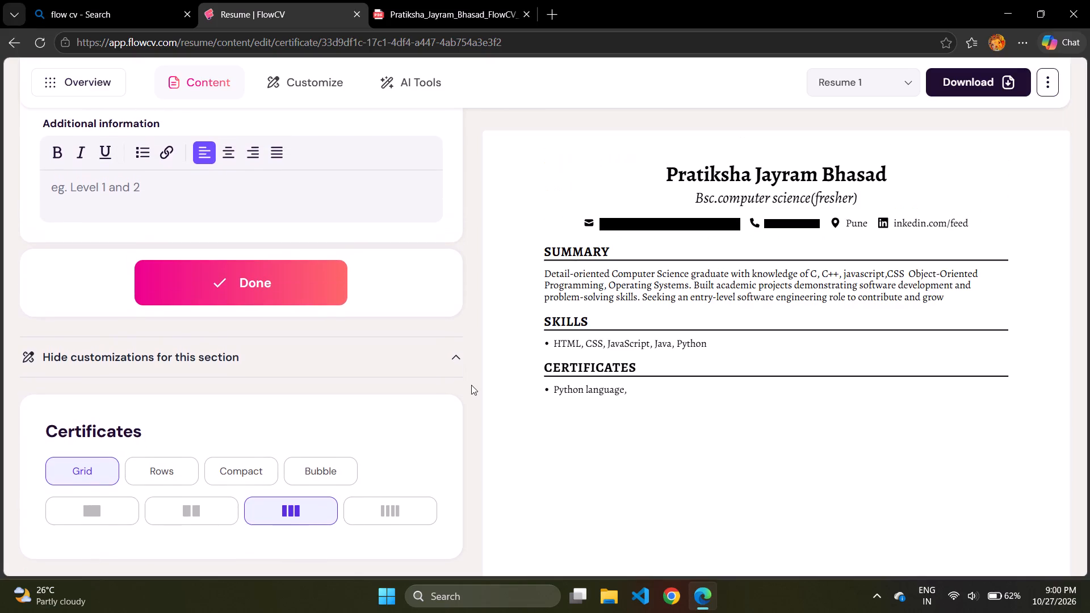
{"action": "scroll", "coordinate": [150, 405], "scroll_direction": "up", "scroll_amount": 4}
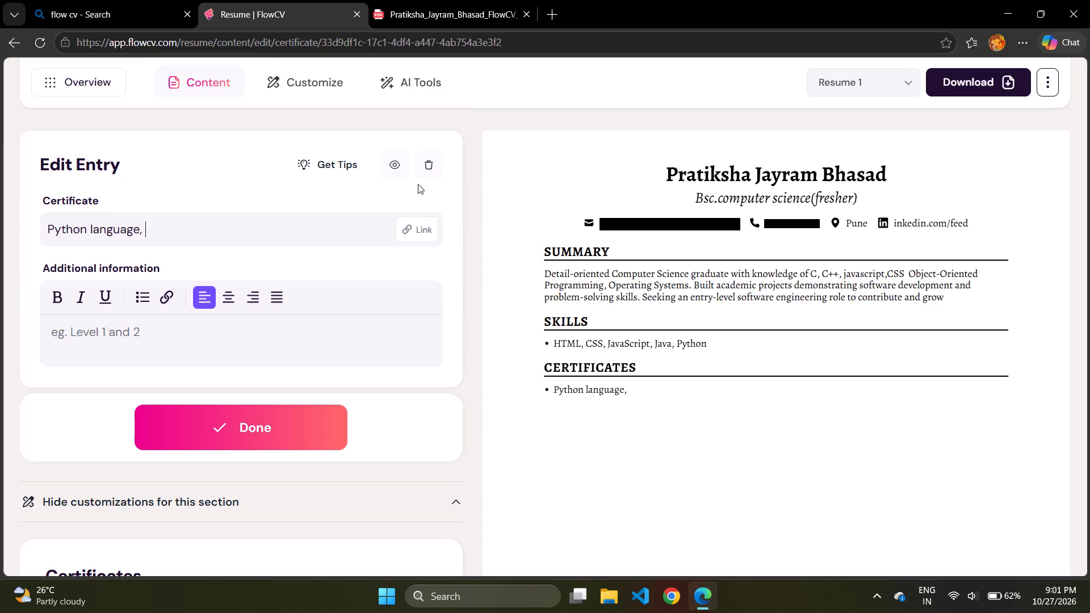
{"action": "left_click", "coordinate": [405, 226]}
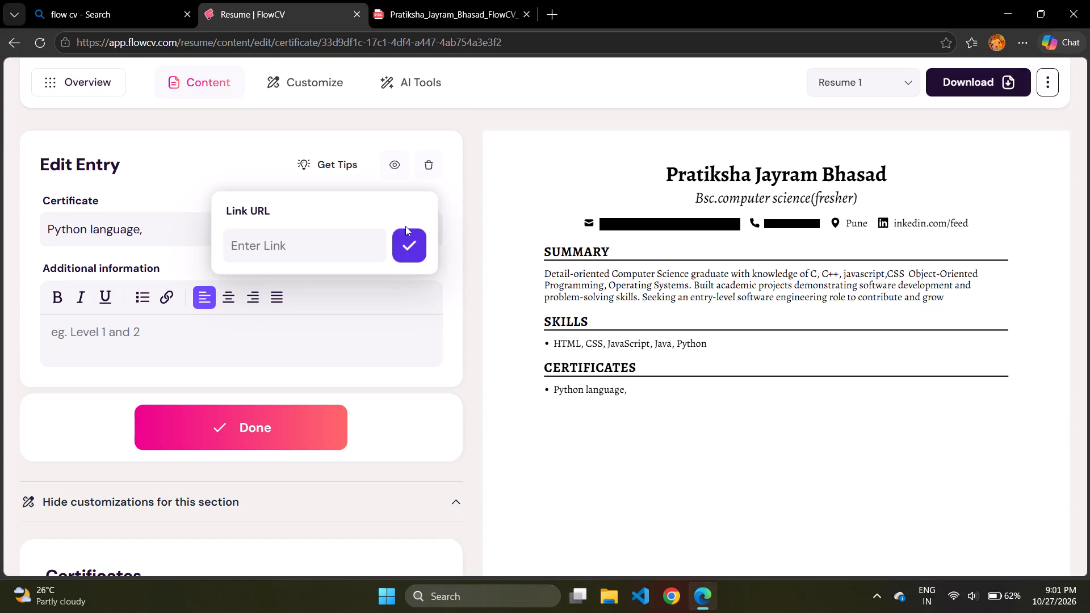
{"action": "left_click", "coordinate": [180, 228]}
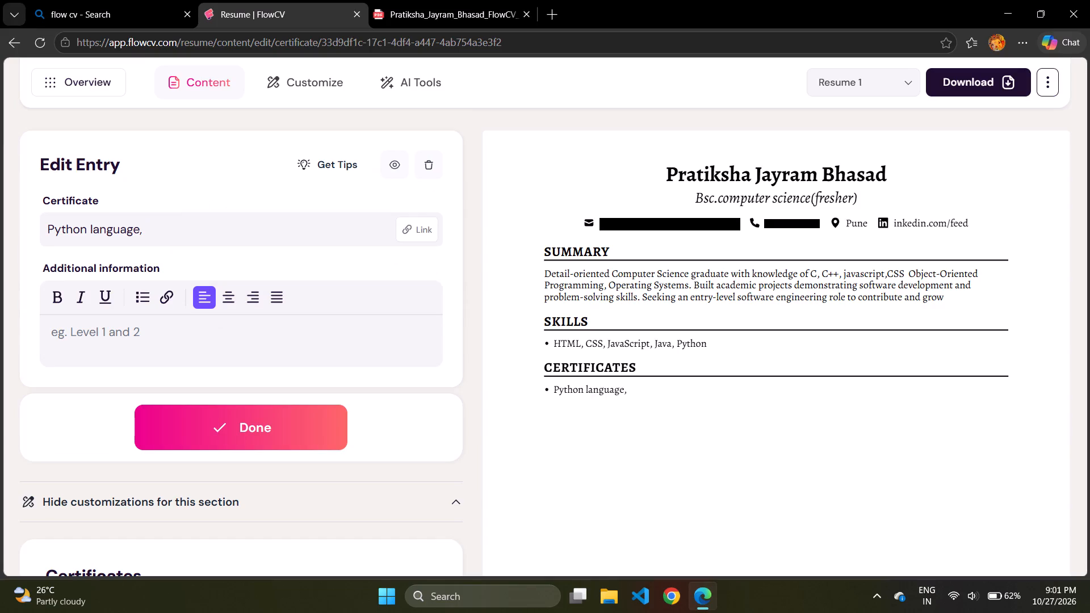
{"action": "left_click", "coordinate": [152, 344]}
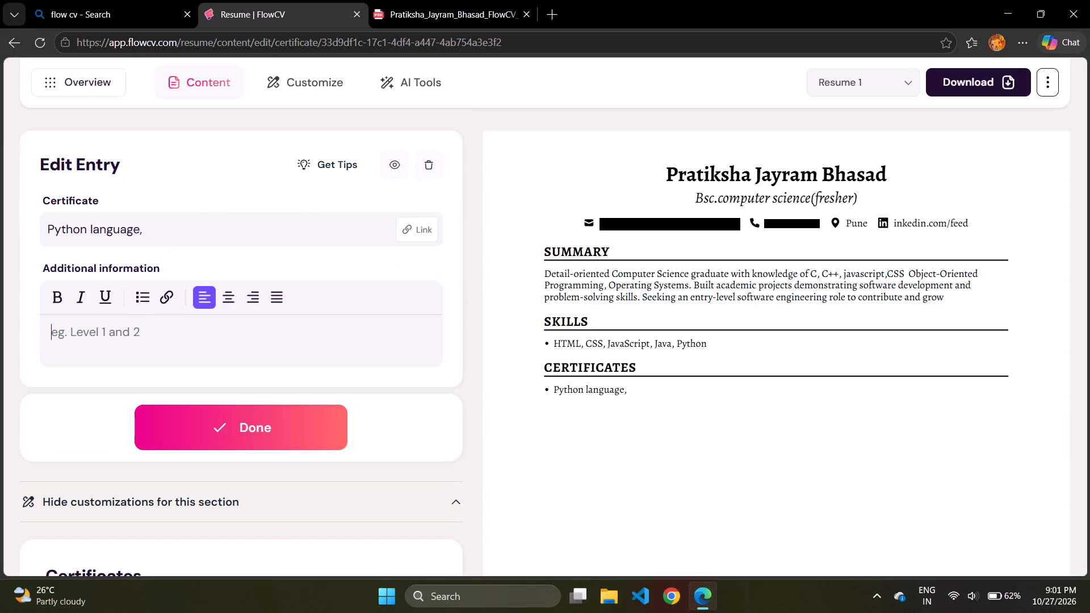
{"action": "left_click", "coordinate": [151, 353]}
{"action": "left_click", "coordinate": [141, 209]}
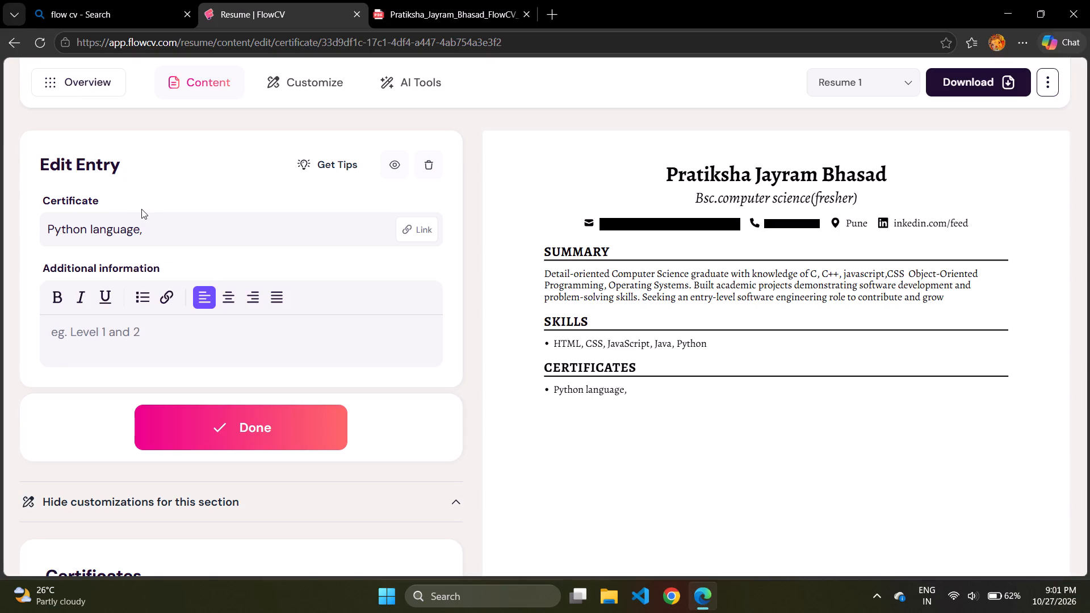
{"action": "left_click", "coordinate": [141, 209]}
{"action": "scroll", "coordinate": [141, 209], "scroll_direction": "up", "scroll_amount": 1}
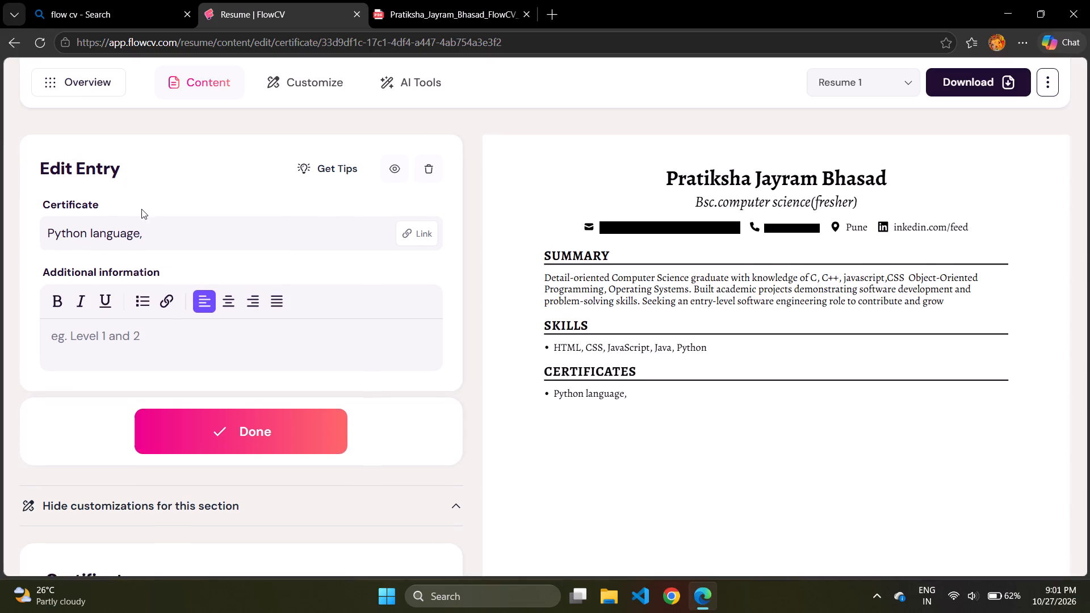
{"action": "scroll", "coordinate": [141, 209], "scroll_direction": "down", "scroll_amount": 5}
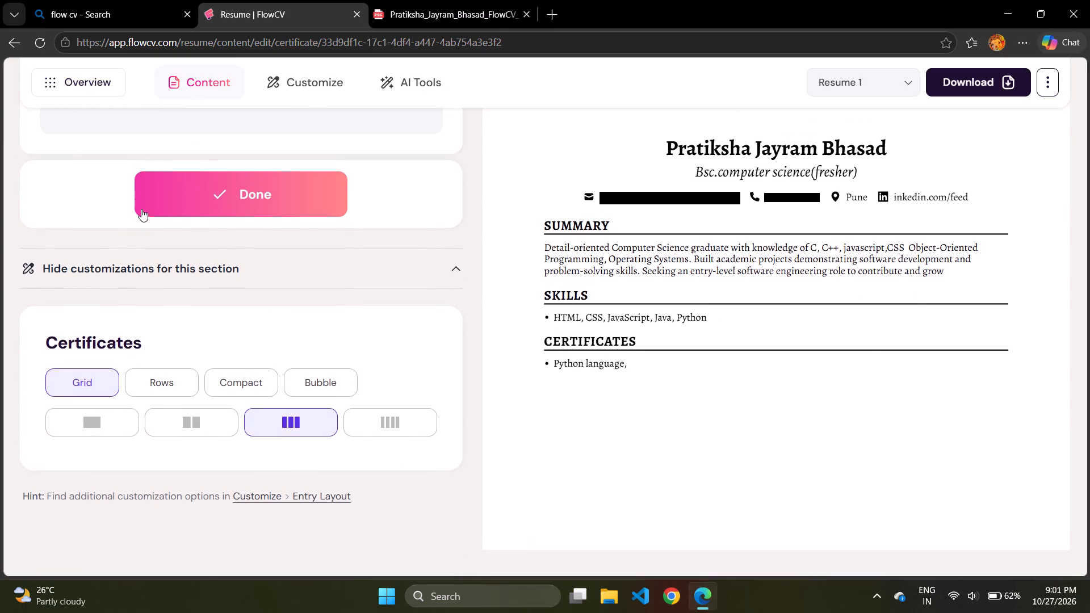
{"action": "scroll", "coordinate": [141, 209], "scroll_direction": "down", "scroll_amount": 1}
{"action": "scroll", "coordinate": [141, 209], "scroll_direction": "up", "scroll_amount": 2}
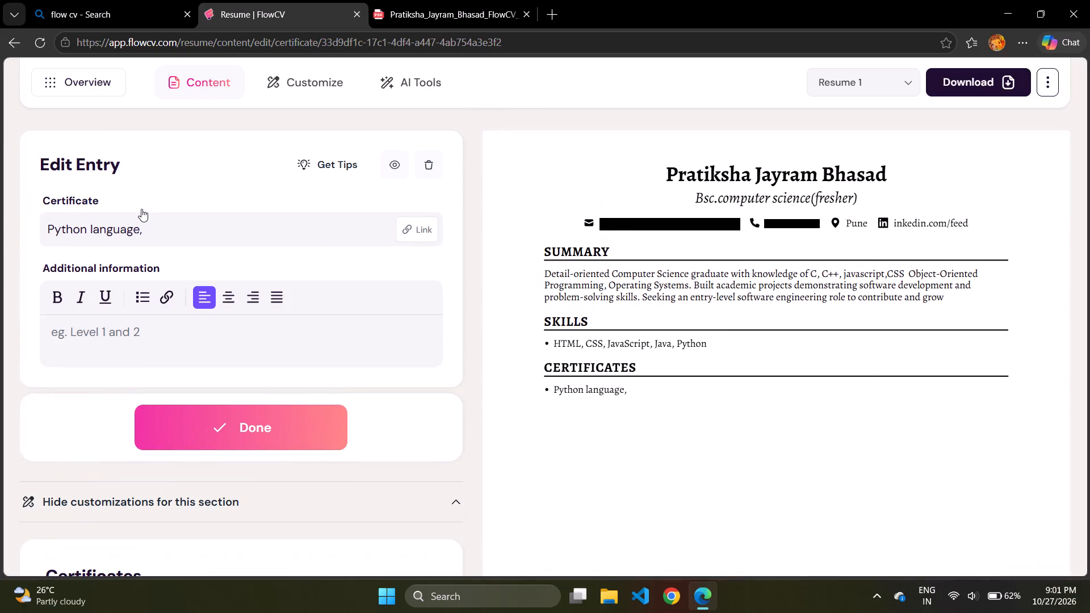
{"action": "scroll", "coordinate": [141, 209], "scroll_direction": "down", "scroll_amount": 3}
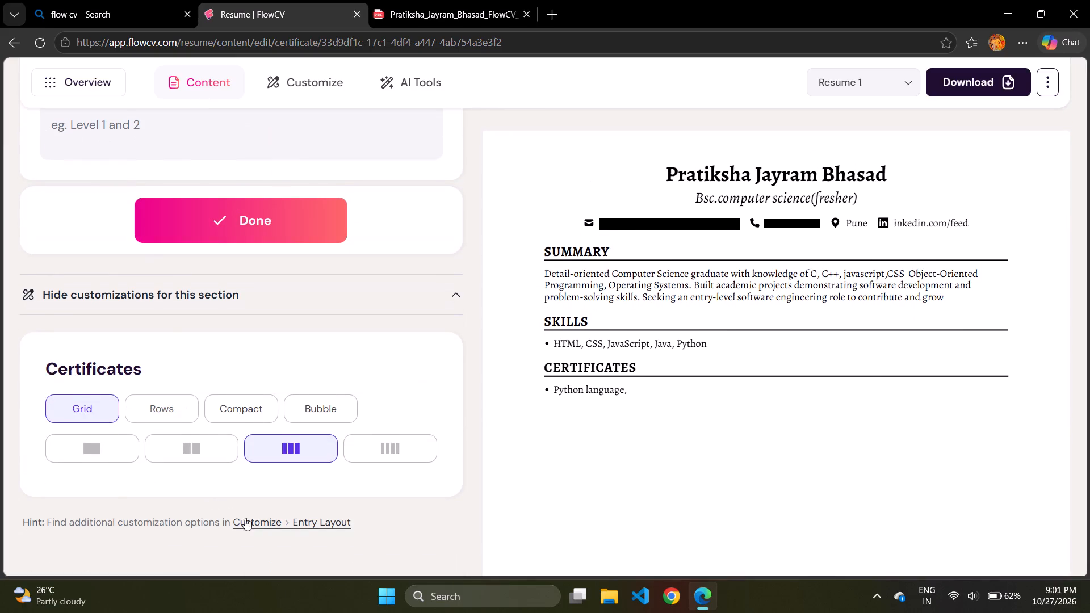
Go to the Entry Layout customization and look through the entry, document, design template and column layout settings.
{"action": "left_click", "coordinate": [314, 534]}
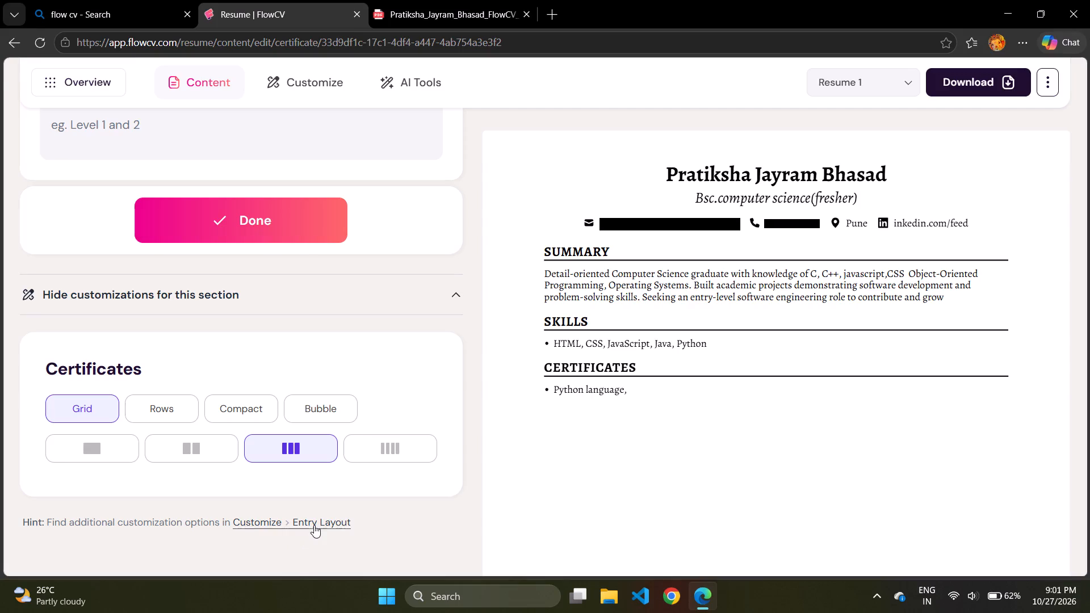
{"action": "left_click", "coordinate": [314, 525]}
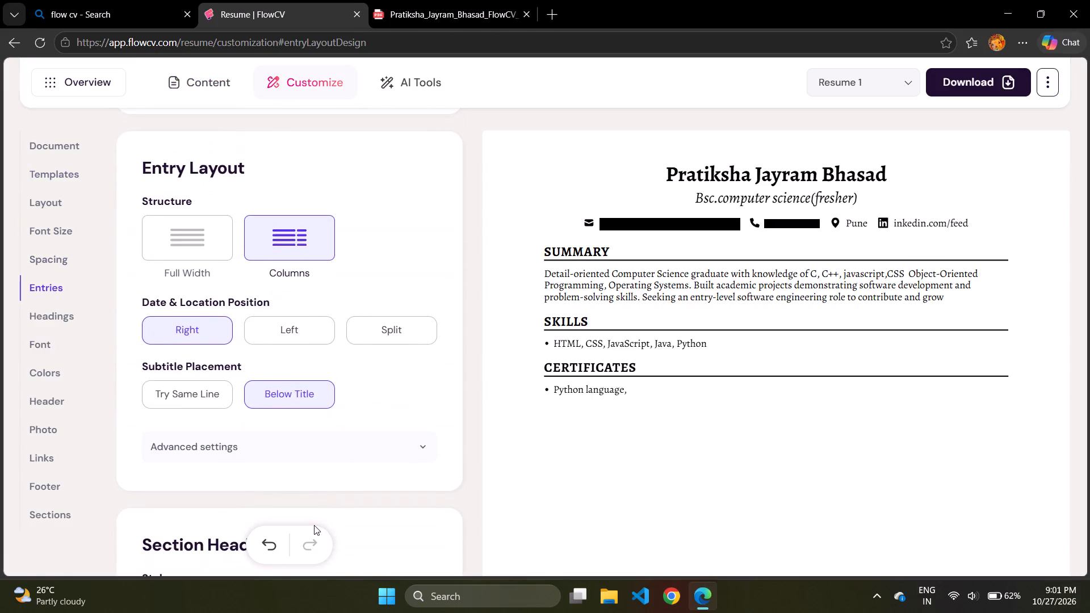
{"action": "scroll", "coordinate": [314, 525], "scroll_direction": "down", "scroll_amount": 1}
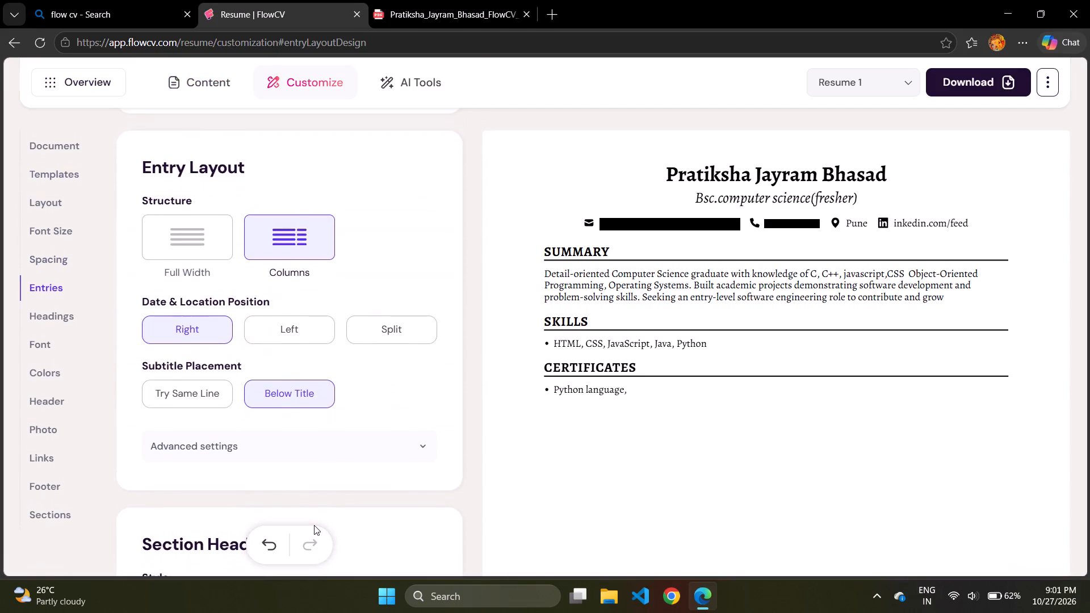
{"action": "scroll", "coordinate": [314, 525], "scroll_direction": "down", "scroll_amount": 10}
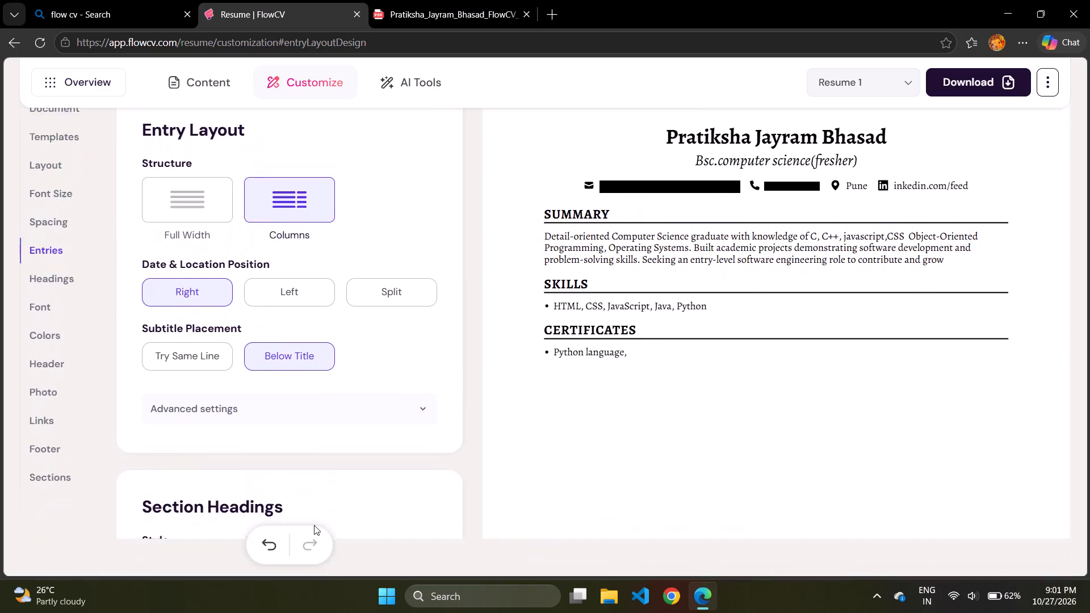
{"action": "scroll", "coordinate": [314, 525], "scroll_direction": "down", "scroll_amount": 2}
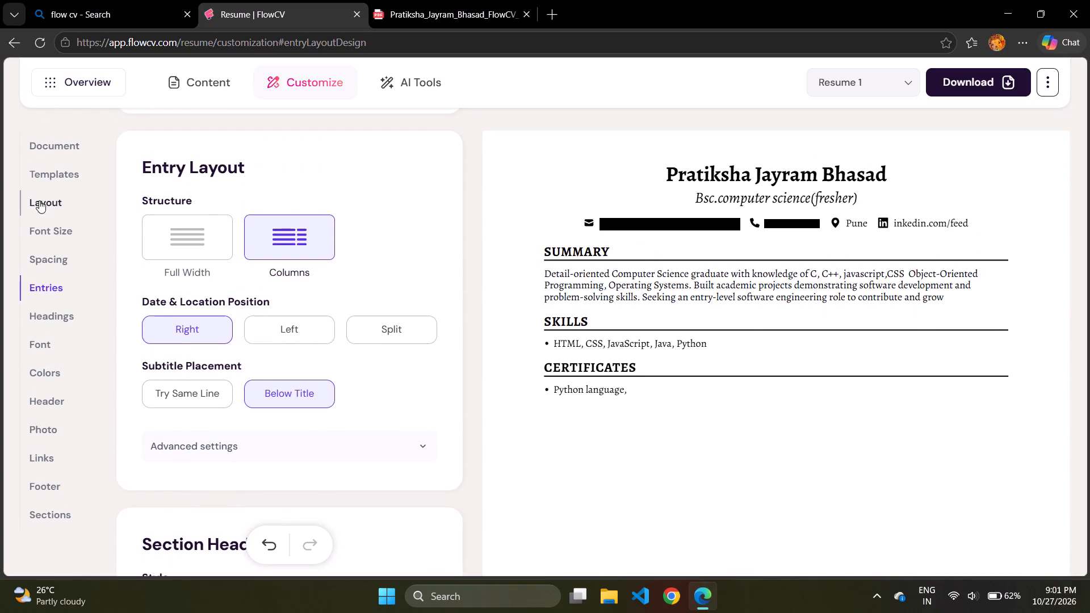
{"action": "left_click", "coordinate": [61, 157]}
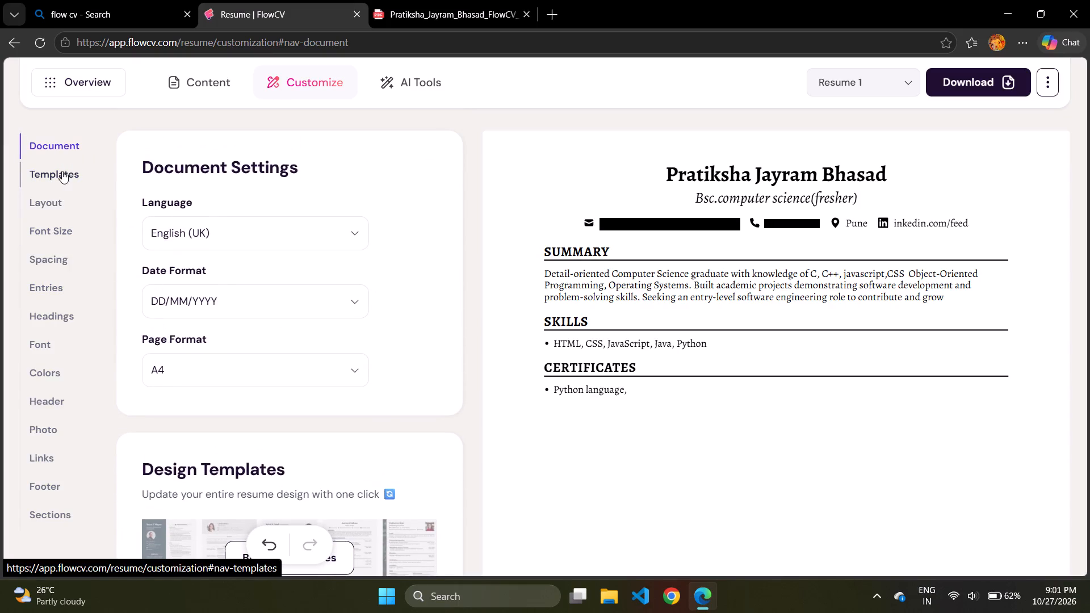
{"action": "left_click", "coordinate": [62, 171]}
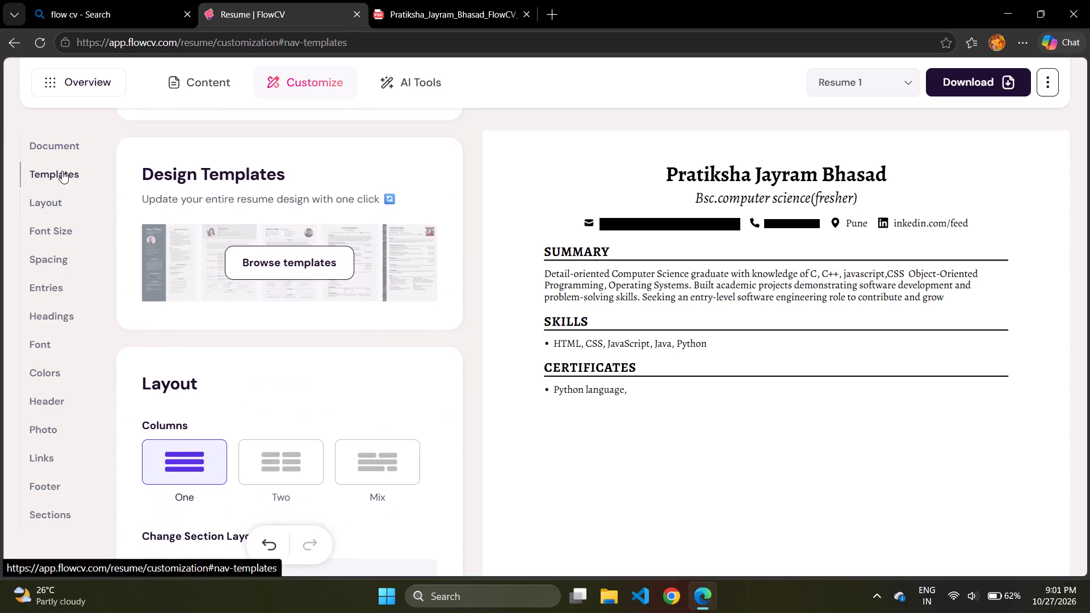
{"action": "scroll", "coordinate": [62, 171], "scroll_direction": "down", "scroll_amount": 1}
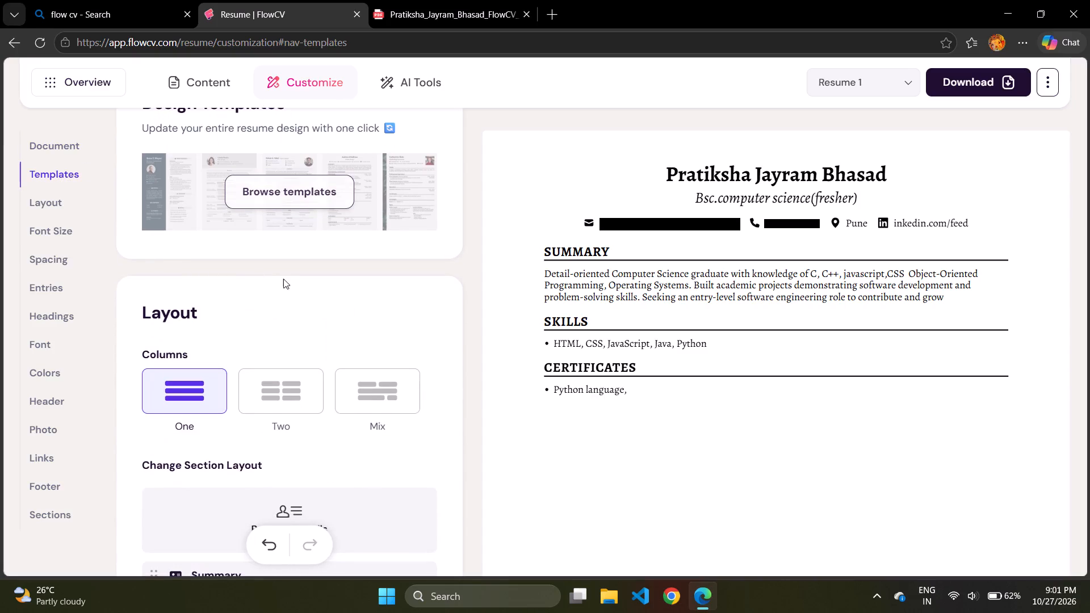
Open the enlarged preview of the resume page.
{"action": "left_click", "coordinate": [642, 391]}
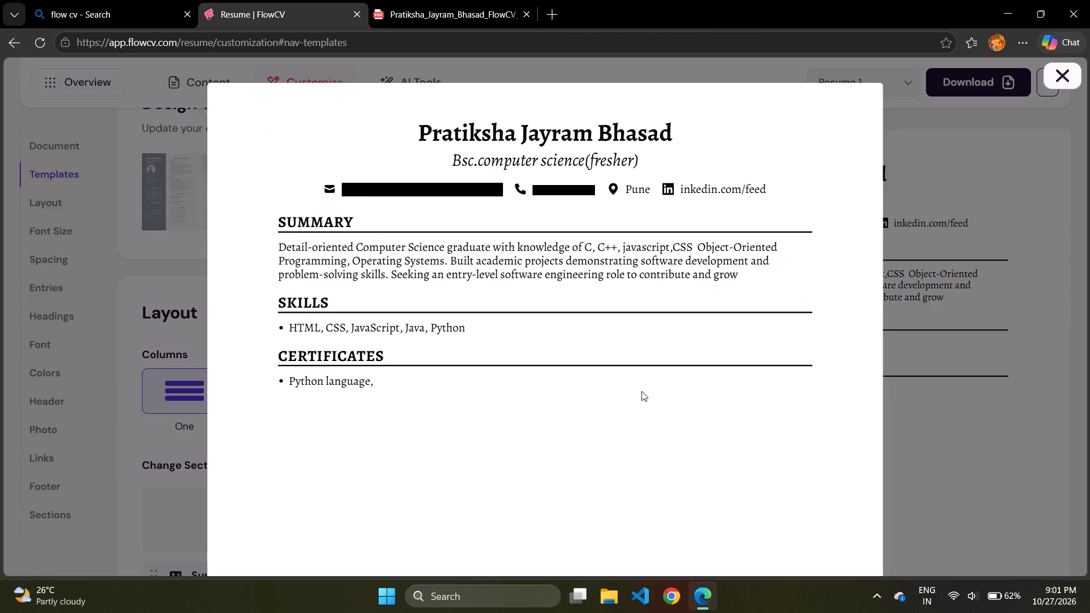
{"action": "left_click", "coordinate": [489, 402]}
{"action": "left_click", "coordinate": [876, 374]}
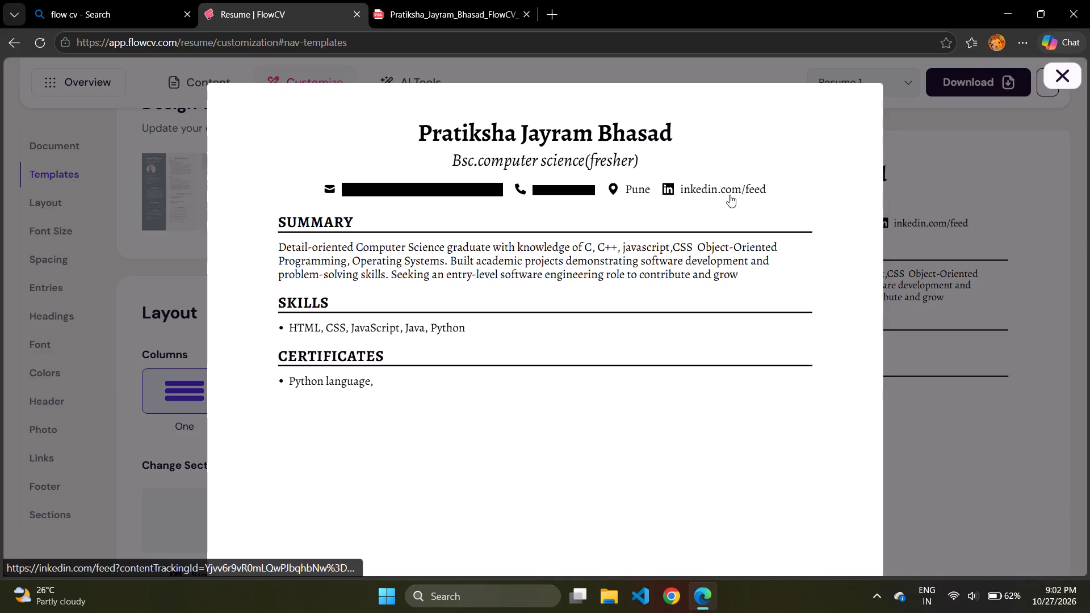
Follow the LinkedIn link in the resume preview's header to check its destination, and close the page it opens.
{"action": "left_click", "coordinate": [777, 190]}
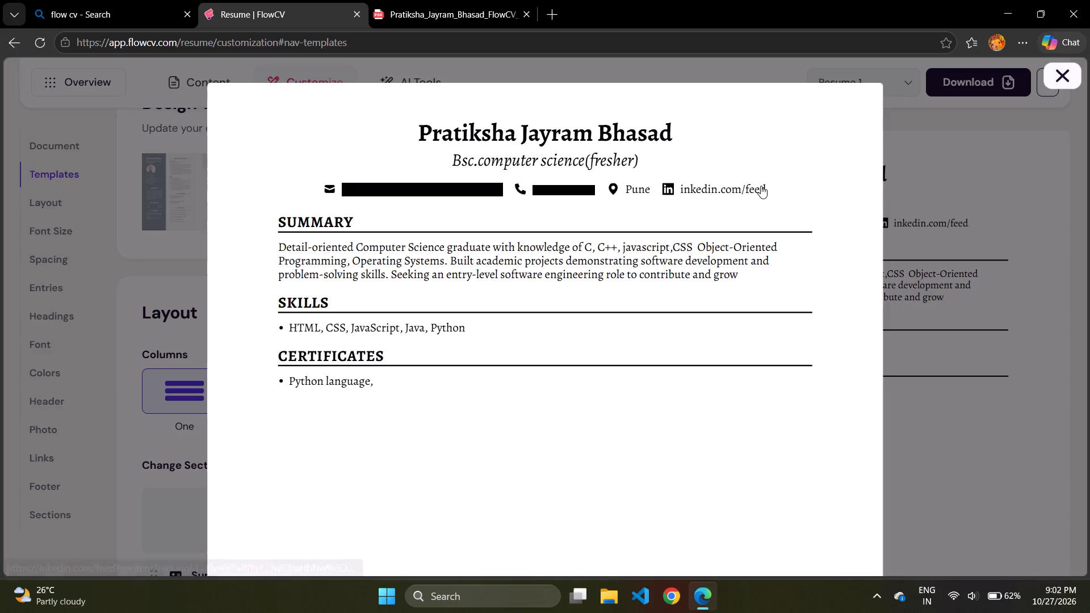
{"action": "left_click", "coordinate": [761, 186]}
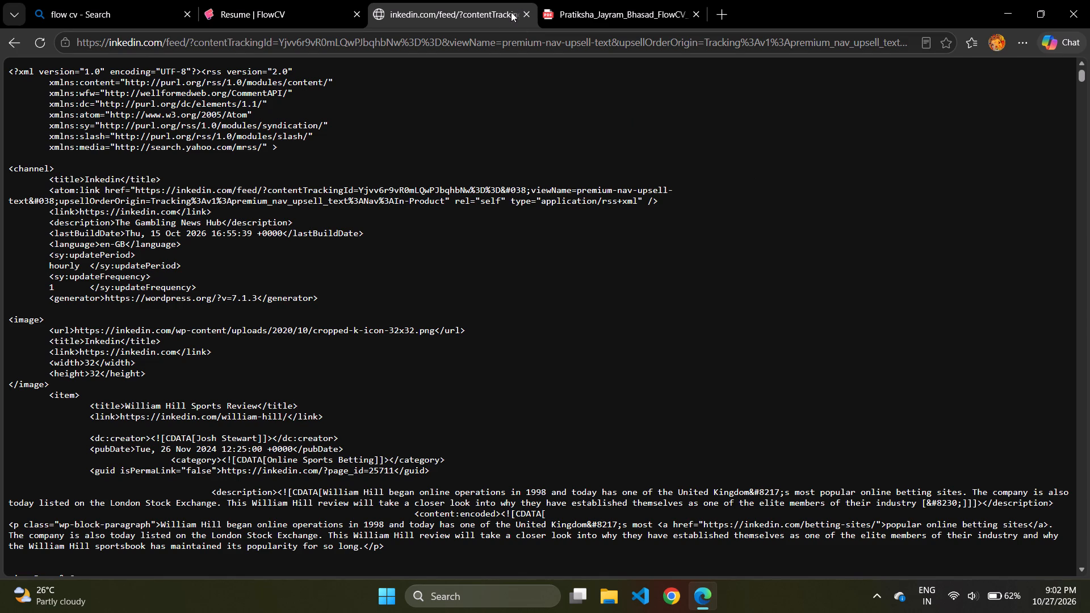
{"action": "left_click", "coordinate": [534, 18]}
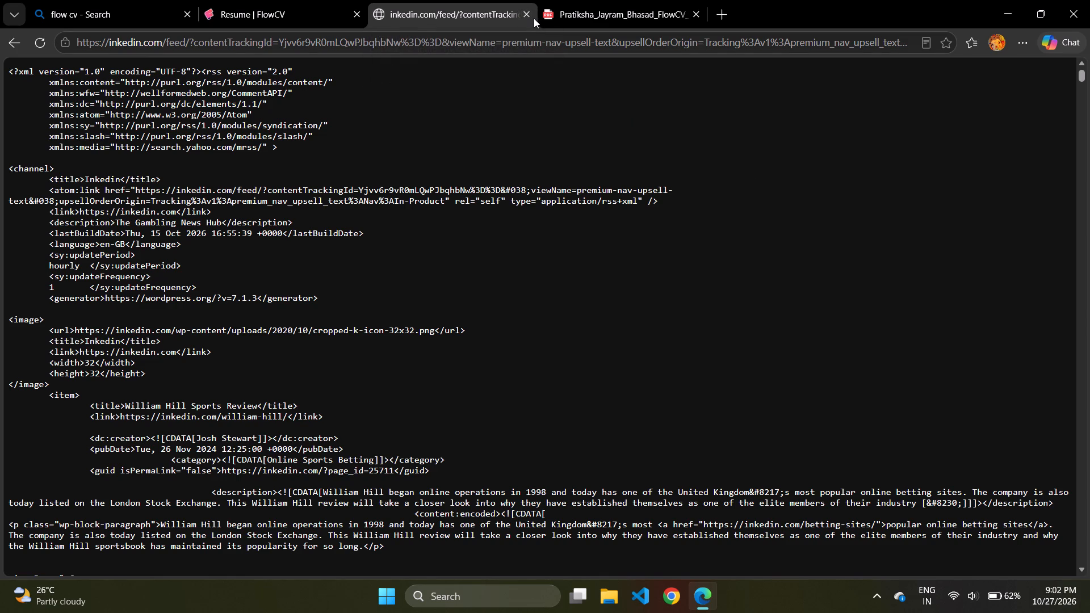
{"action": "left_click", "coordinate": [534, 18]}
{"action": "left_click", "coordinate": [534, 18]}
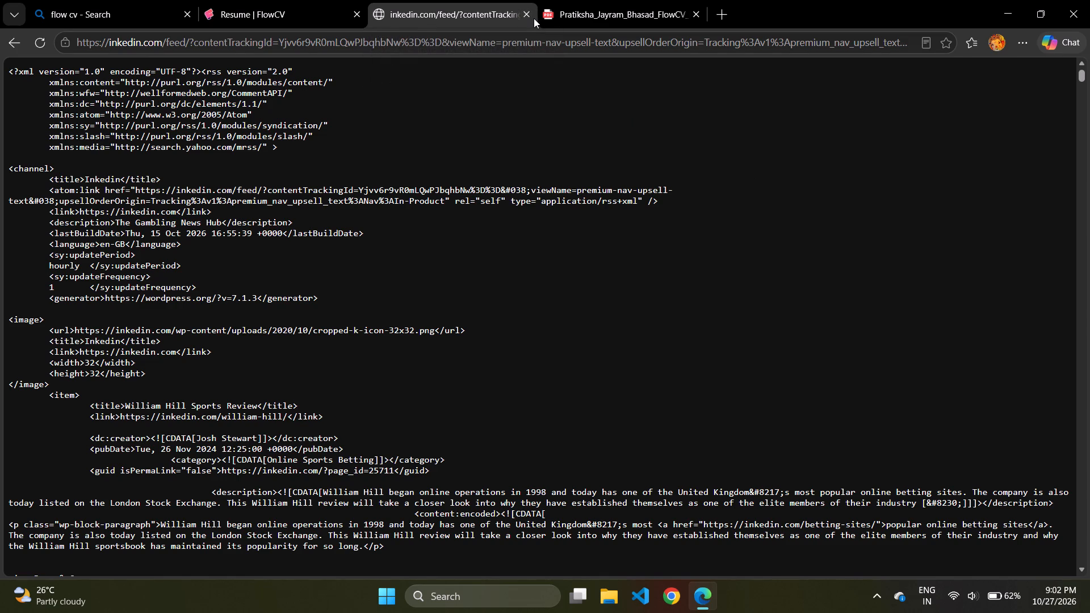
{"action": "left_click", "coordinate": [528, 11]}
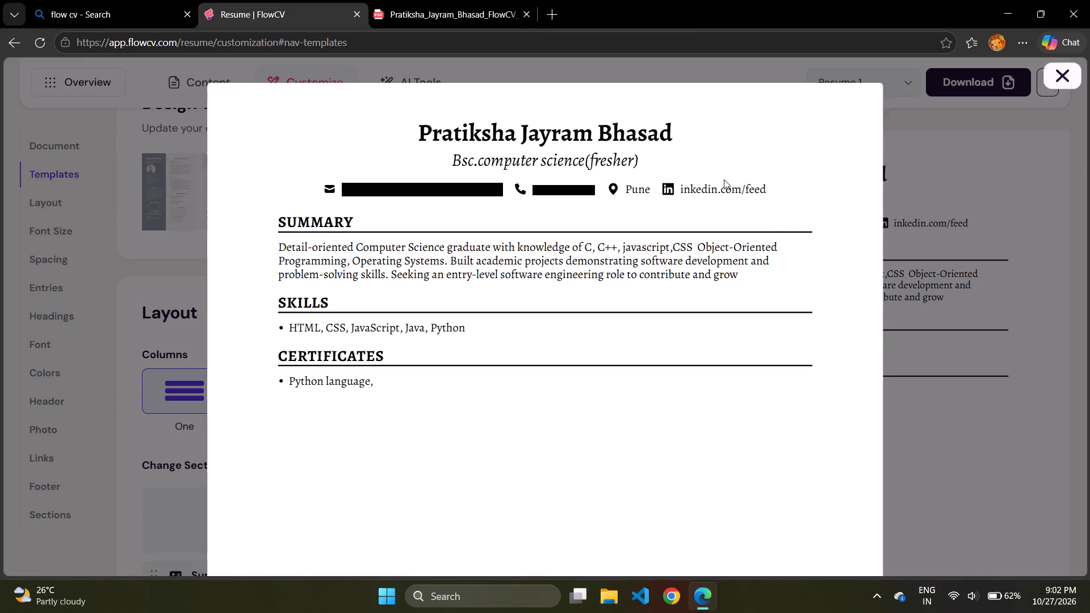
Follow the LinkedIn link in the enlarged resume preview to check its destination, return to the resume, and close the preview.
{"action": "left_click", "coordinate": [718, 184]}
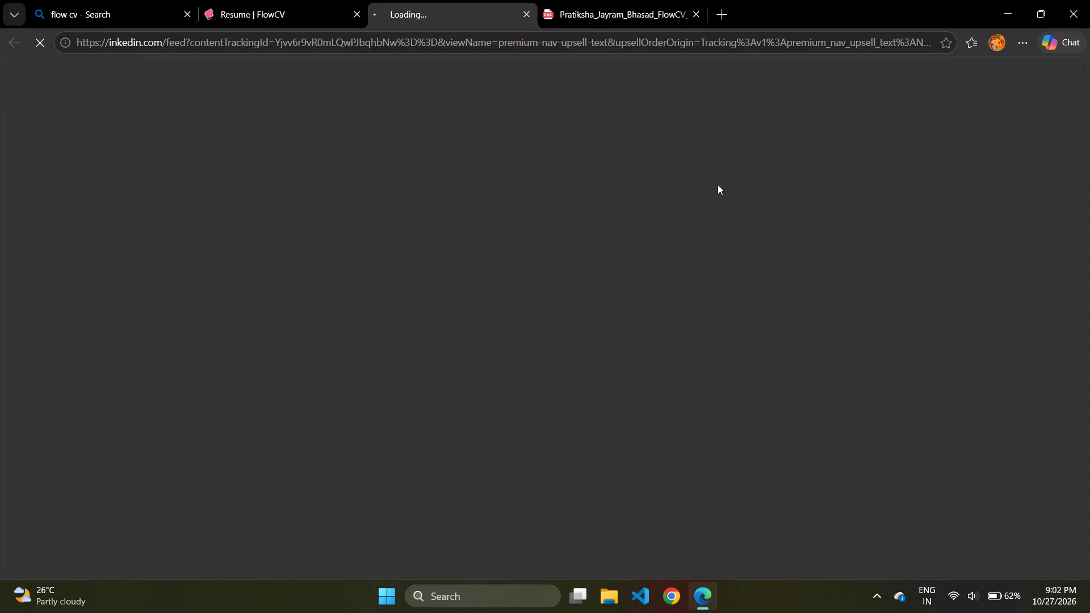
{"action": "left_click", "coordinate": [718, 184]}
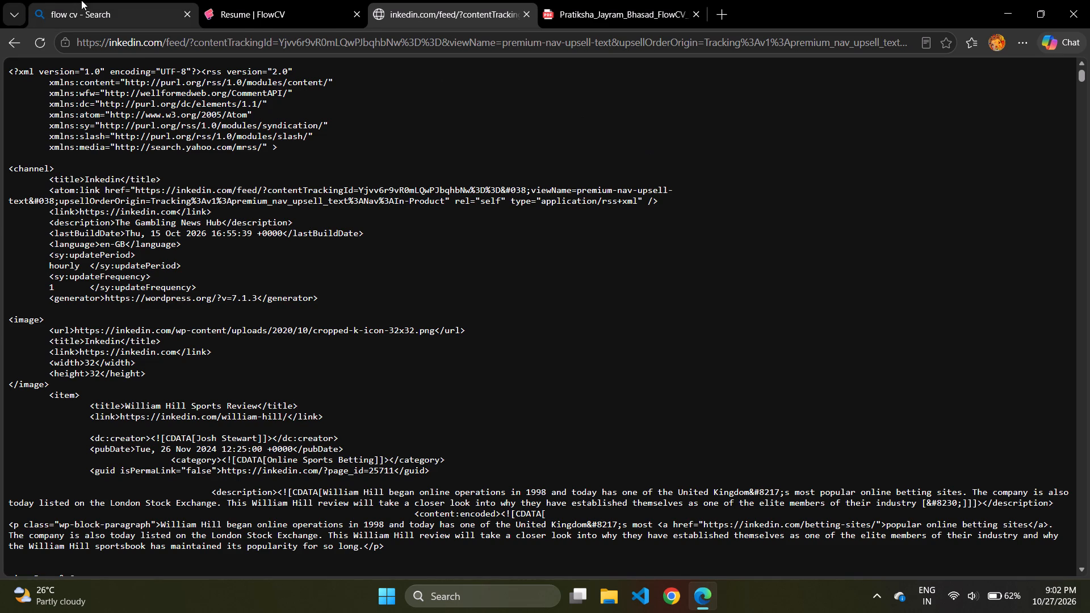
{"action": "left_click", "coordinate": [12, 9]}
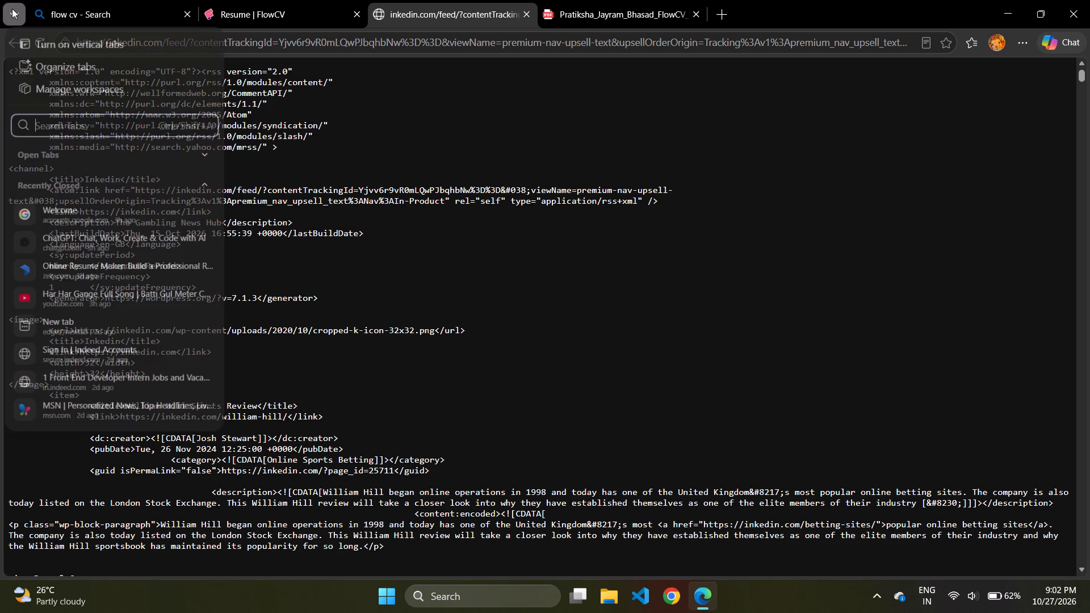
{"action": "left_click", "coordinate": [232, 10]}
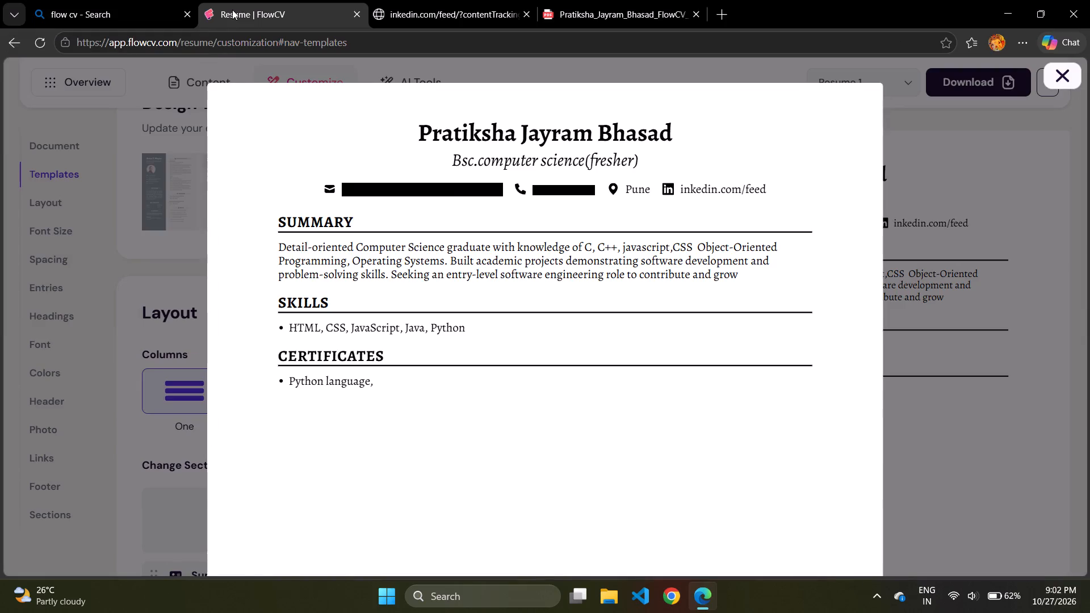
{"action": "left_click", "coordinate": [174, 128]}
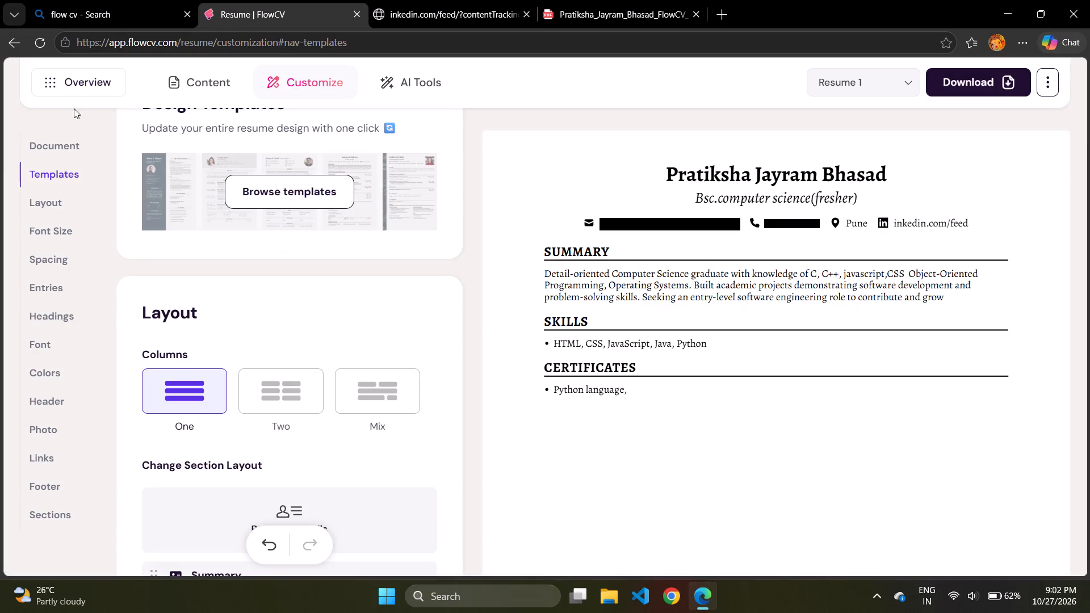
Clear the LinkedIn address from the resume's personal details and save the section.
{"action": "left_click", "coordinate": [47, 137]}
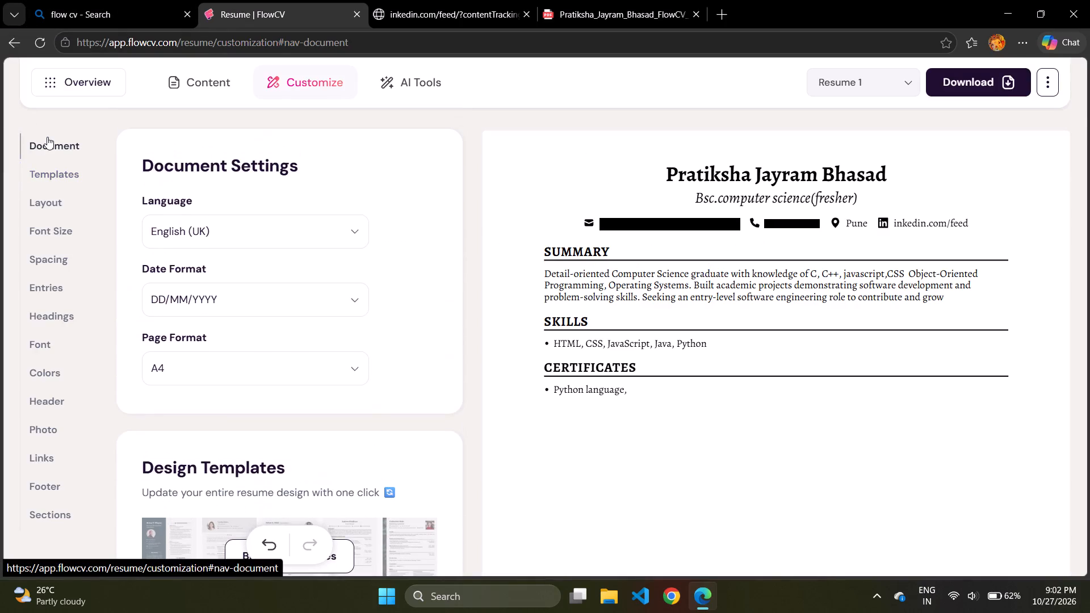
{"action": "left_click", "coordinate": [203, 89]}
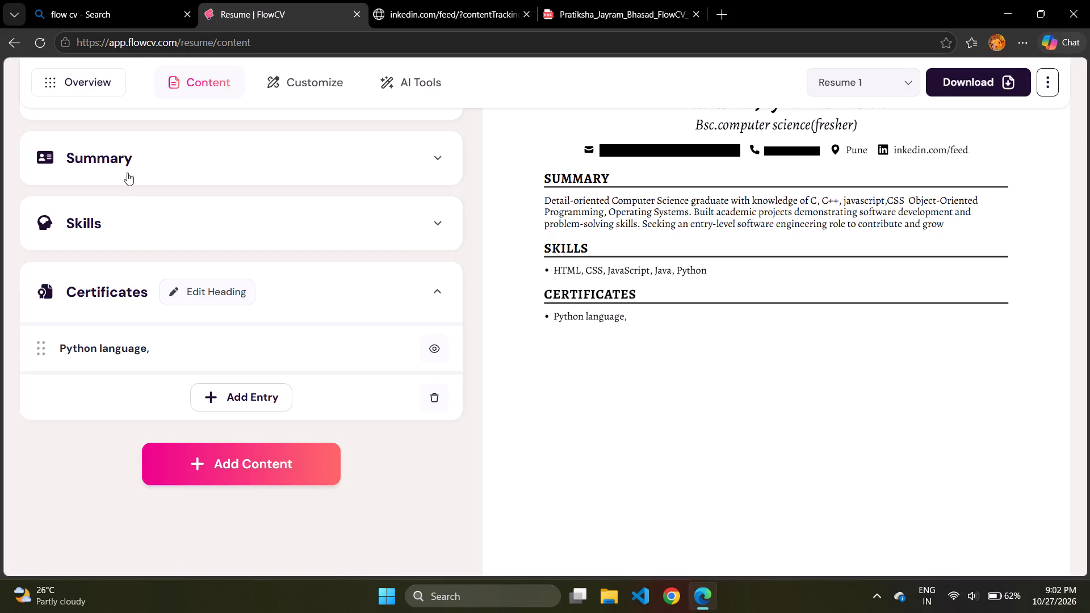
{"action": "left_click", "coordinate": [130, 168]}
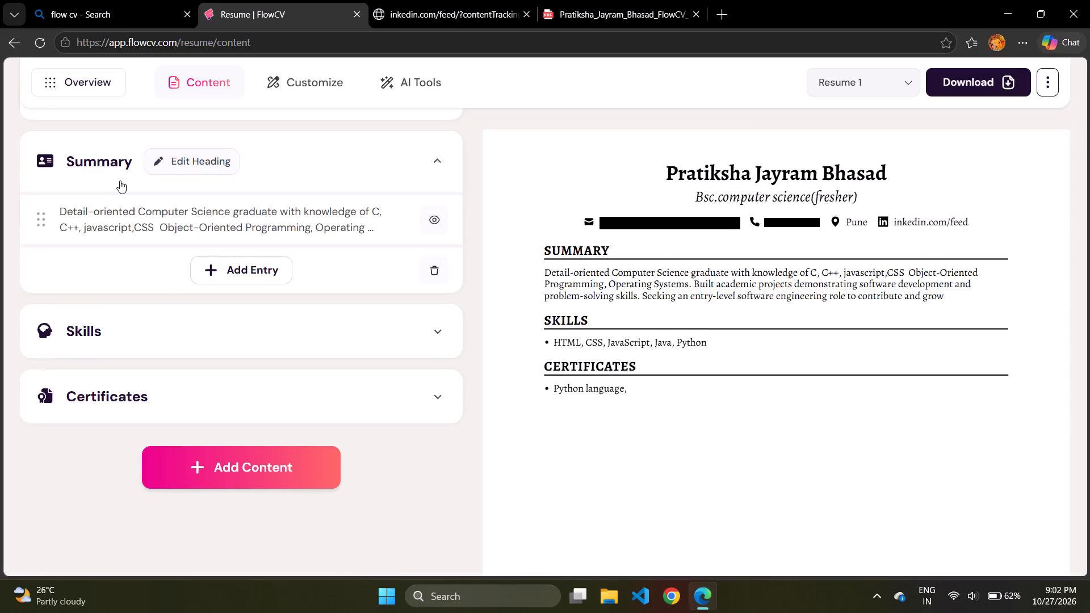
{"action": "scroll", "coordinate": [120, 180], "scroll_direction": "up", "scroll_amount": 3}
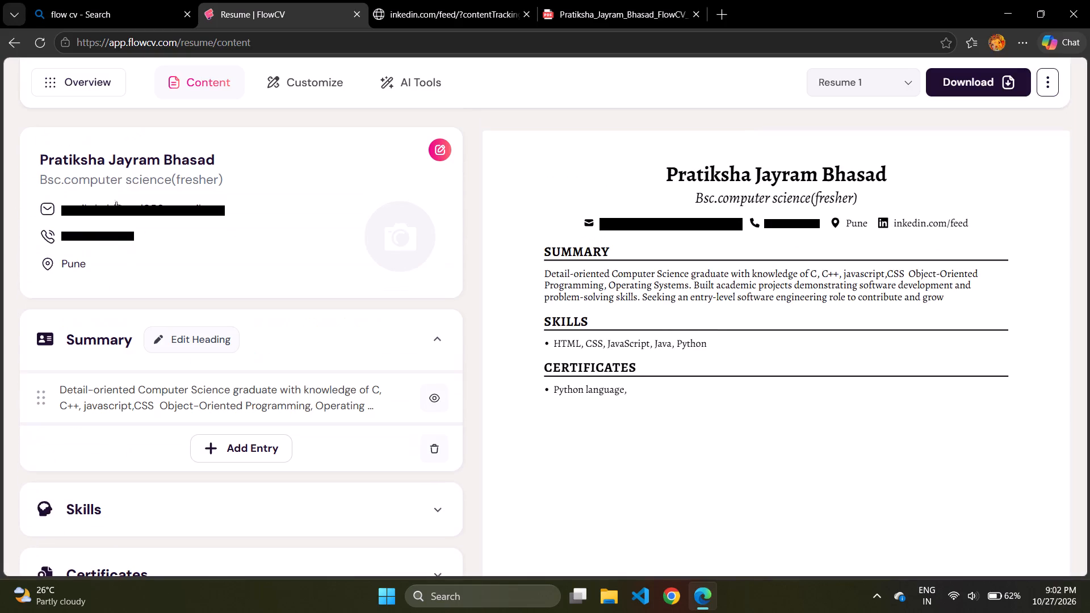
{"action": "scroll", "coordinate": [153, 269], "scroll_direction": "down", "scroll_amount": 1}
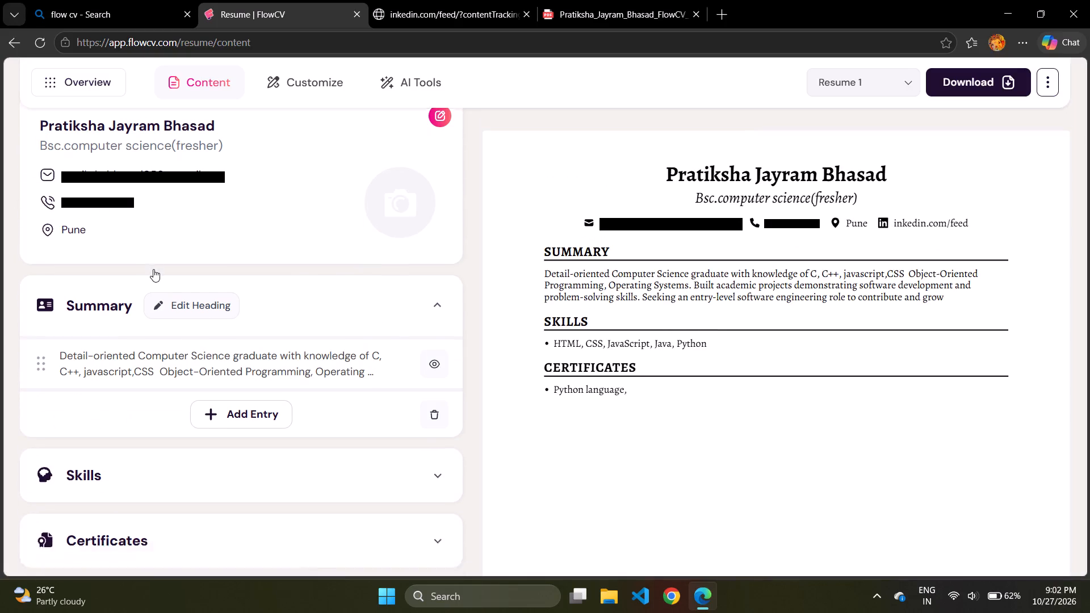
{"action": "scroll", "coordinate": [153, 269], "scroll_direction": "down", "scroll_amount": 2}
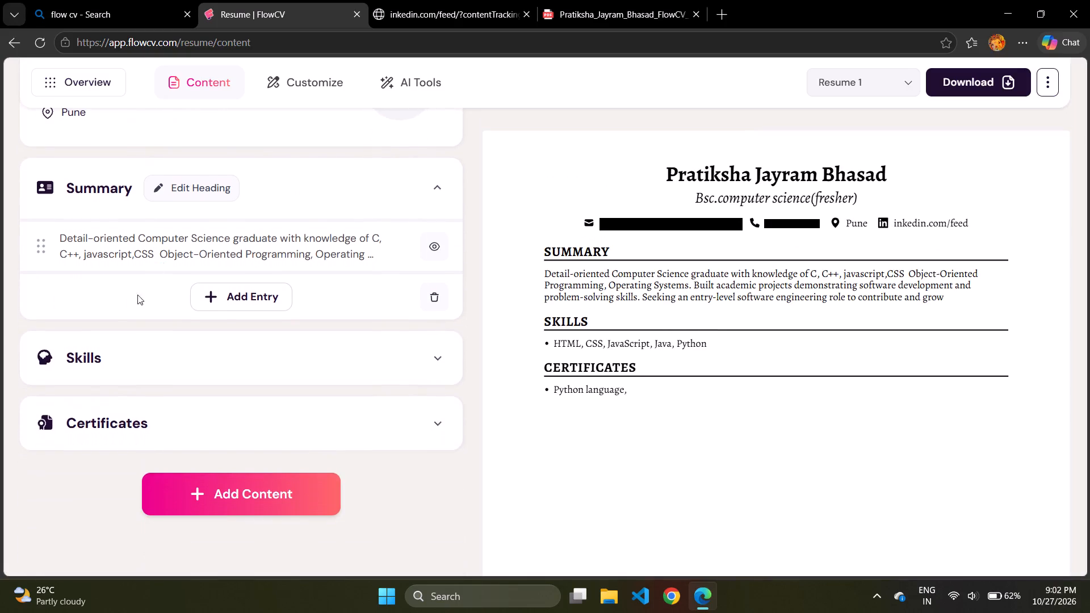
{"action": "scroll", "coordinate": [89, 346], "scroll_direction": "up", "scroll_amount": 4}
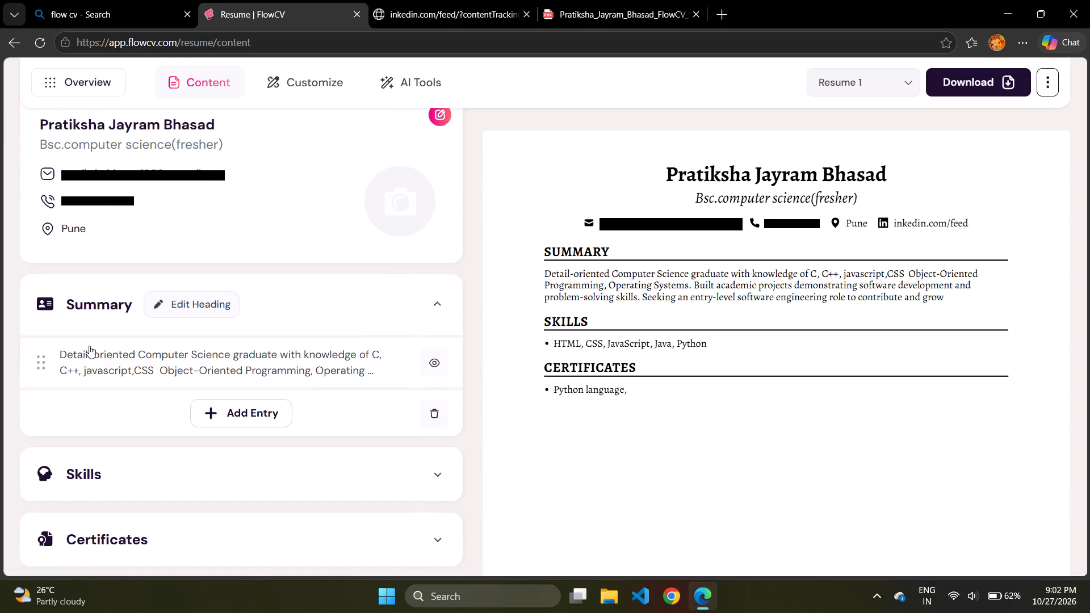
{"action": "left_click", "coordinate": [169, 272]}
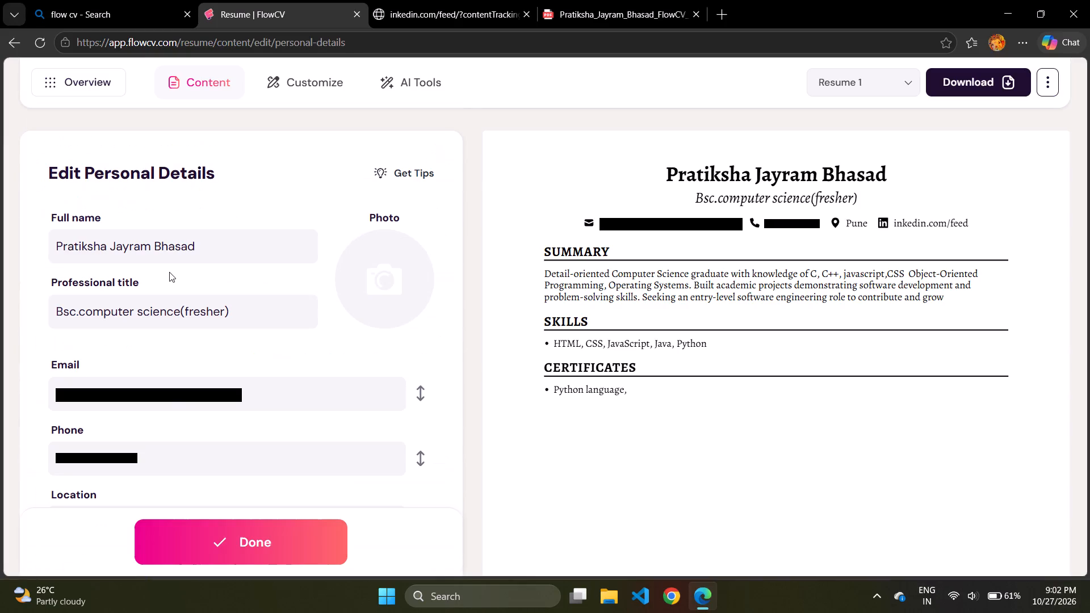
{"action": "scroll", "coordinate": [246, 403], "scroll_direction": "down", "scroll_amount": 3}
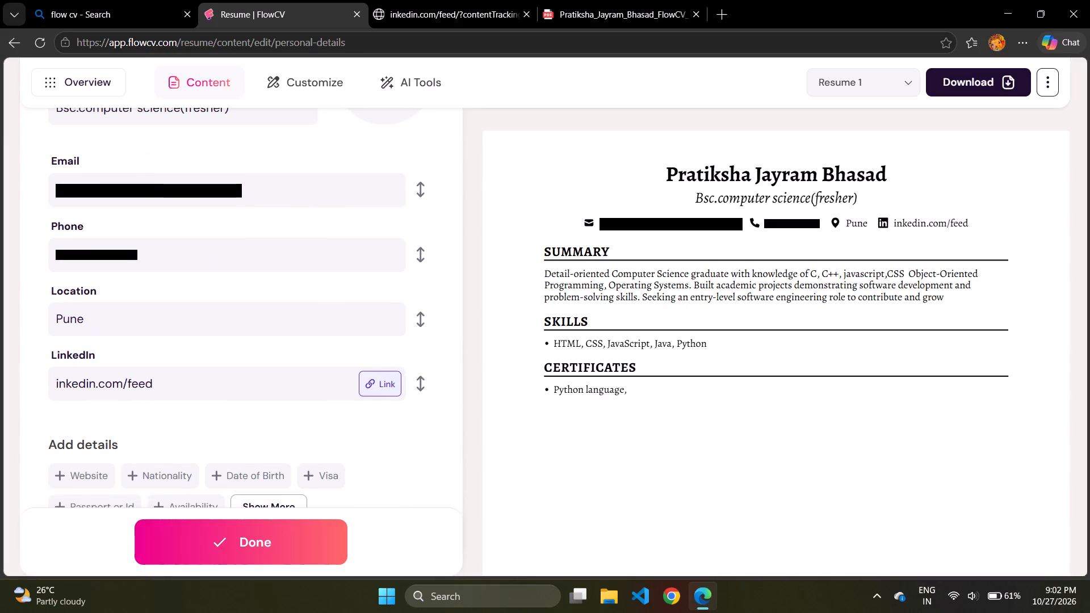
{"action": "left_click", "coordinate": [275, 391]}
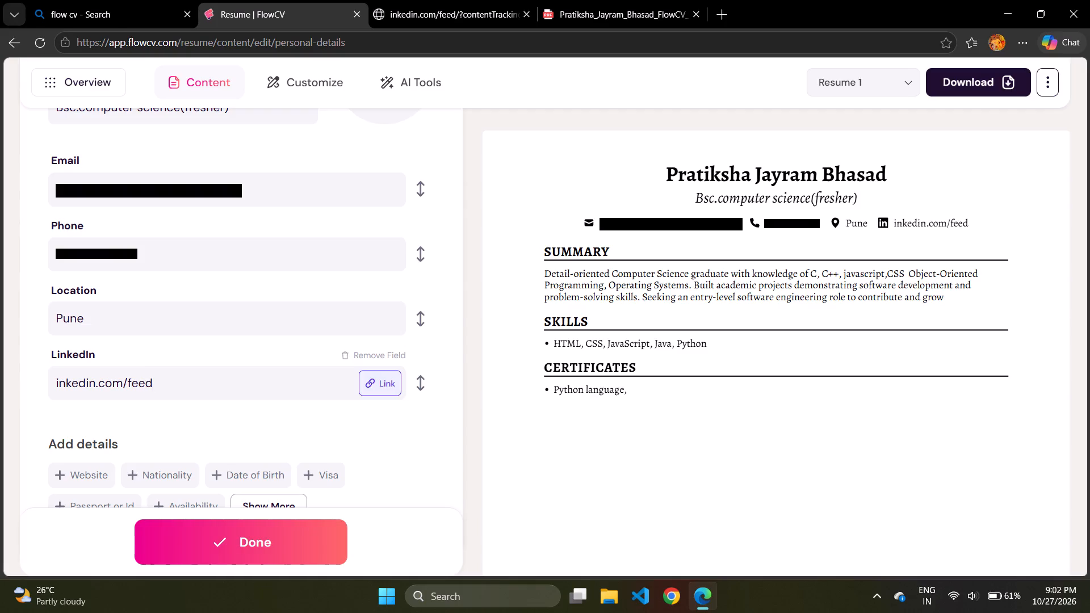
{"action": "key", "text": "BackSpace"}
{"action": "key", "text": "BackSpace"}
{"action": "key", "text": "BackSpace"}
{"action": "key", "text": "BackSpace"}
{"action": "key", "text": "BackSpace"}
{"action": "key", "text": "BackSpace"}
{"action": "key", "text": "BackSpace"}
{"action": "key", "text": "BackSpace"}
{"action": "key", "text": "BackSpace"}
{"action": "key", "text": "BackSpace"}
{"action": "key", "text": "BackSpace"}
{"action": "key", "text": "BackSpace"}
{"action": "key", "text": "BackSpace"}
{"action": "key", "text": "BackSpace"}
{"action": "key", "text": "BackSpace"}
{"action": "key", "text": "BackSpace"}
{"action": "key", "text": "BackSpace"}
{"action": "key", "text": "BackSpace"}
{"action": "key", "text": "BackSpace"}
{"action": "key", "text": "BackSpace"}
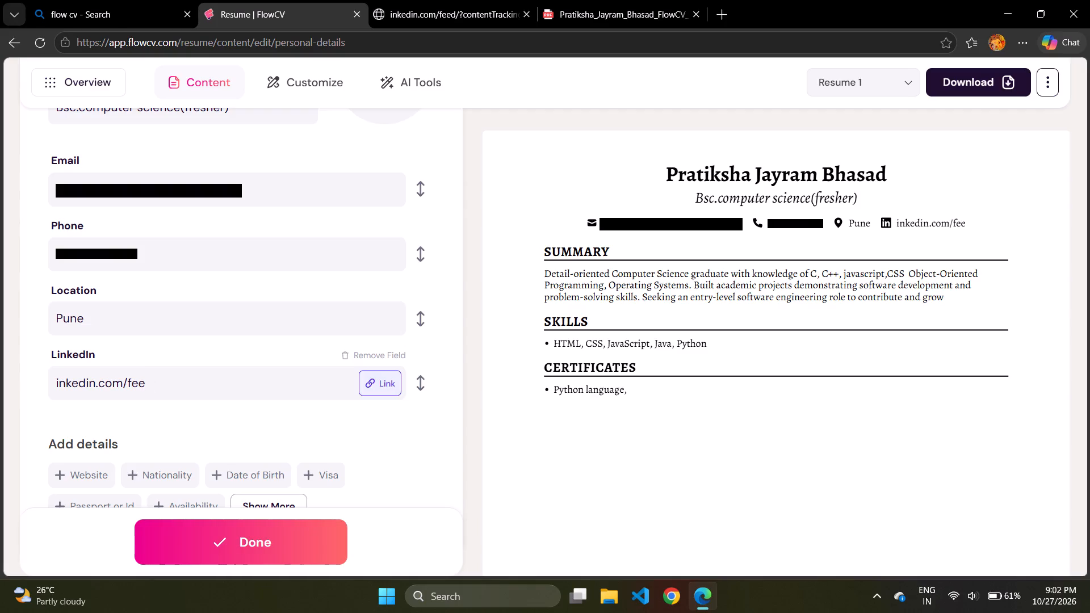
{"action": "key", "text": "BackSpace"}
{"action": "key", "text": "BackSpace"}
{"action": "key", "text": "BackSpace"}
{"action": "key", "text": "BackSpace"}
{"action": "key", "text": "BackSpace"}
{"action": "key", "text": "BackSpace"}
{"action": "key", "text": "BackSpace"}
{"action": "key", "text": "BackSpace"}
{"action": "key", "text": "BackSpace"}
{"action": "key", "text": "BackSpace"}
{"action": "key", "text": "BackSpace"}
{"action": "key", "text": "BackSpace"}
{"action": "key", "text": "BackSpace"}
{"action": "key", "text": "BackSpace"}
{"action": "key", "text": "BackSpace"}
{"action": "key", "text": "BackSpace"}
{"action": "key", "text": "BackSpace"}
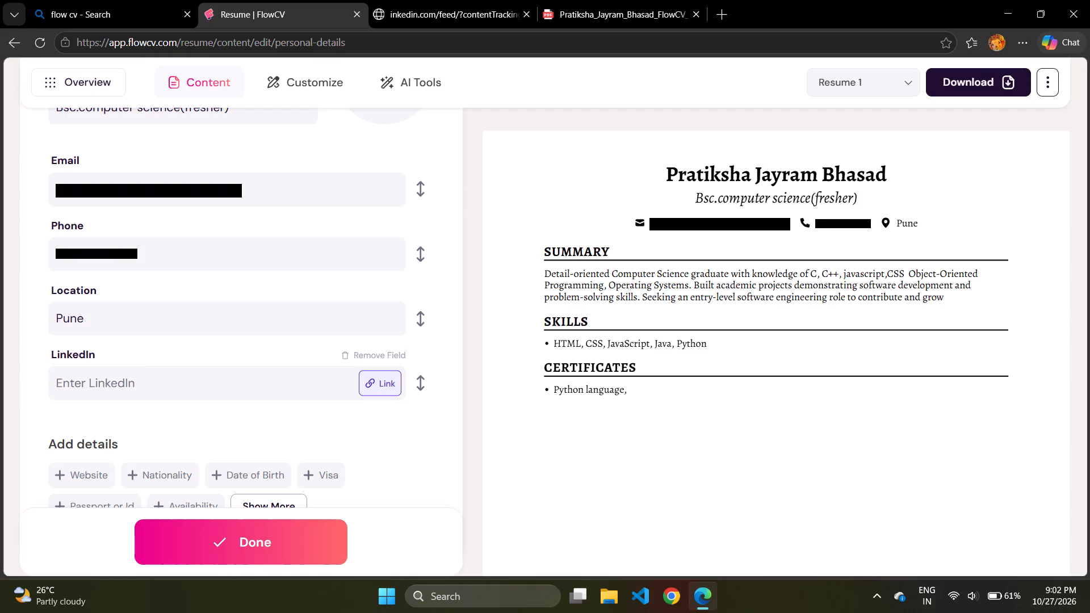
{"action": "left_click", "coordinate": [223, 566]}
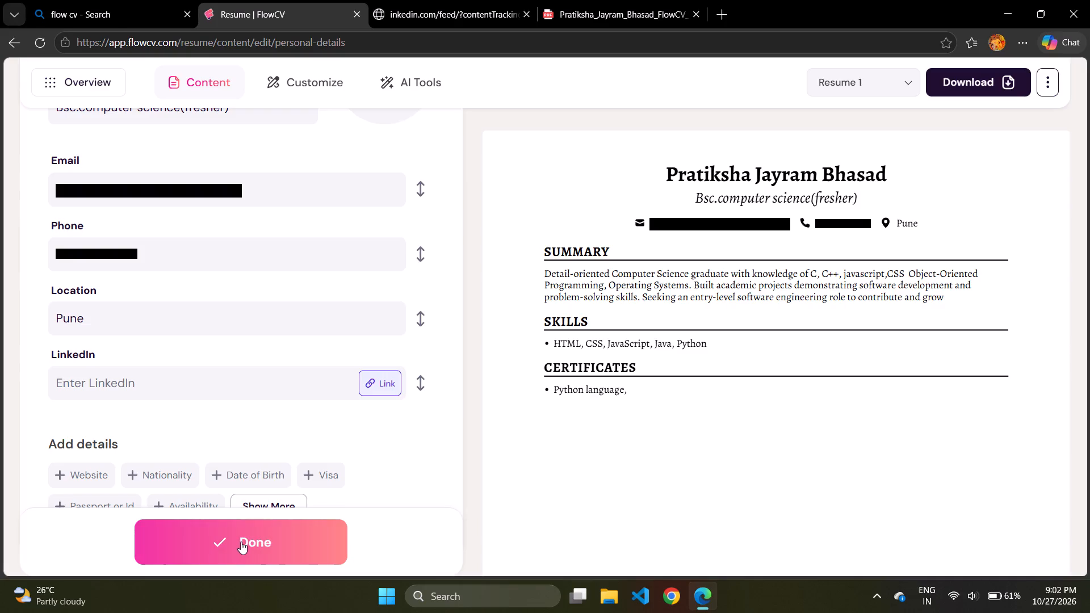
{"action": "left_click", "coordinate": [241, 541]}
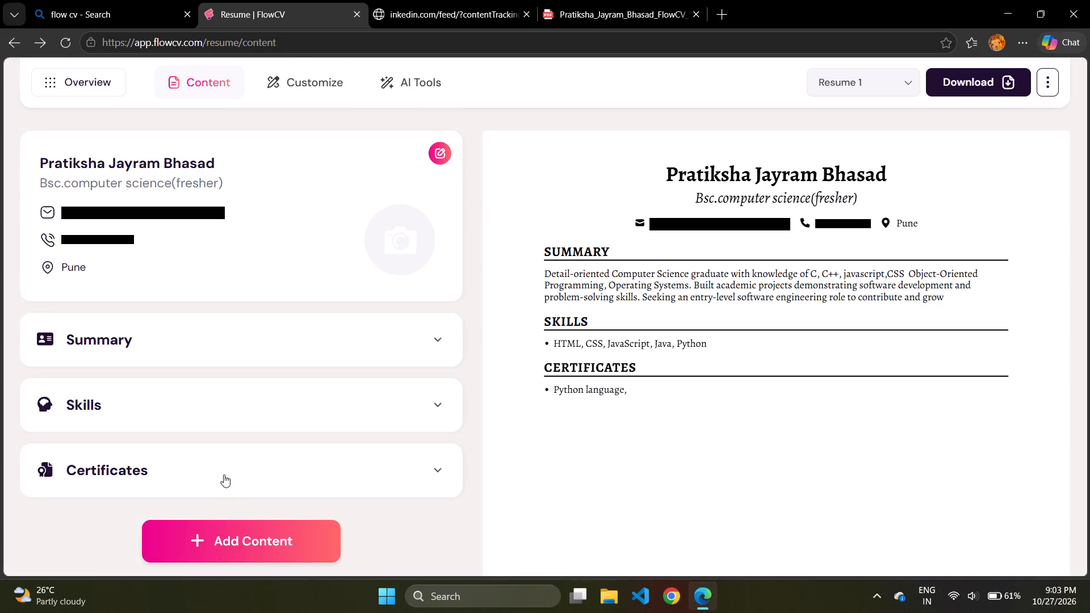
Review the whole resume page in the enlarged preview, from the contact header to the certificates, and close the preview.
{"action": "left_click", "coordinate": [623, 441]}
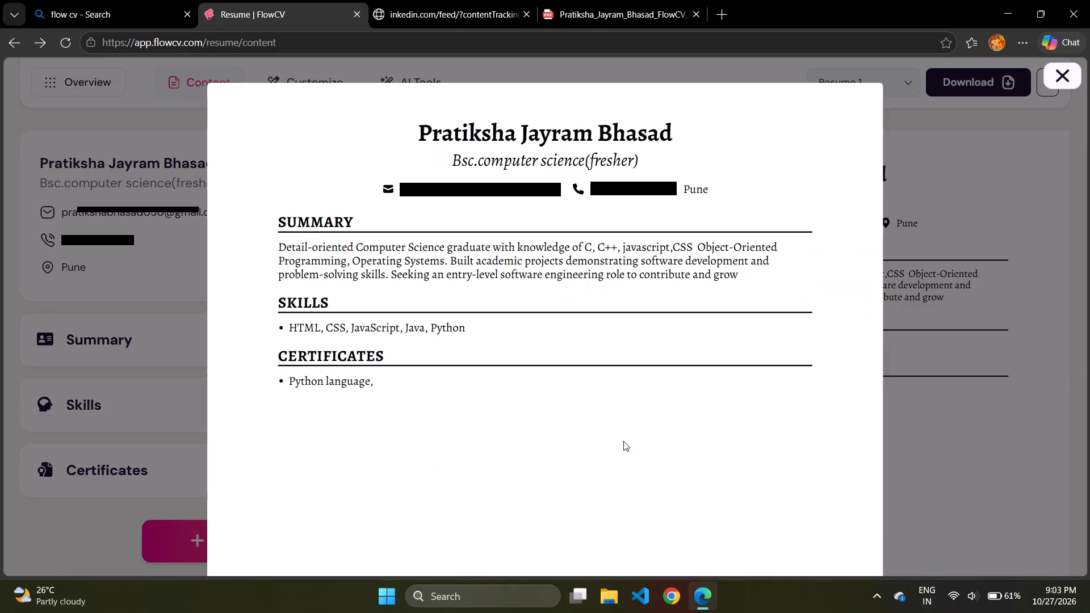
{"action": "scroll", "coordinate": [623, 441], "scroll_direction": "down", "scroll_amount": 1}
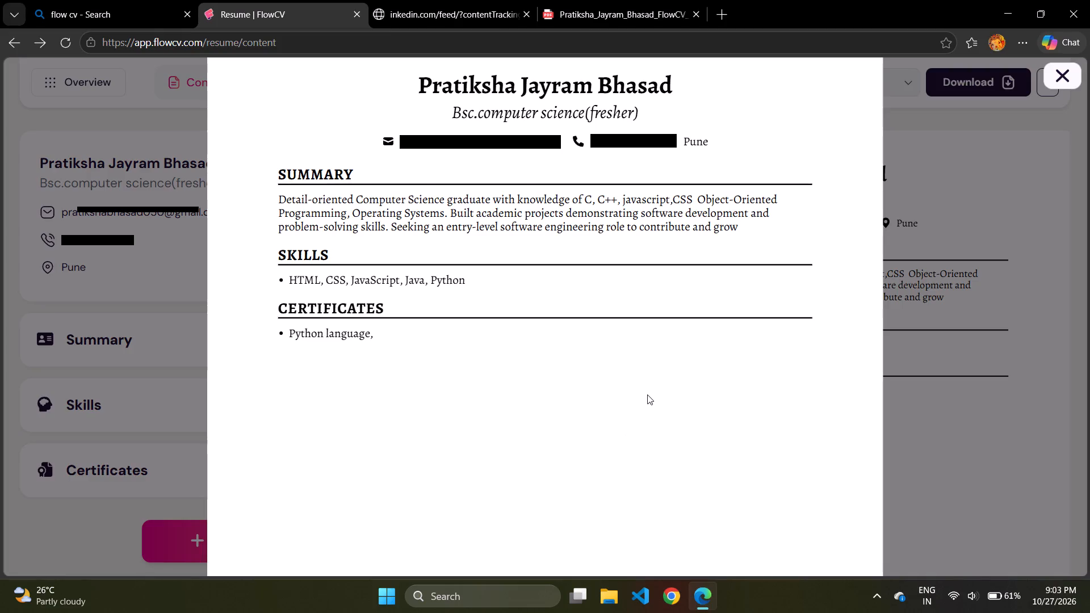
{"action": "scroll", "coordinate": [647, 394], "scroll_direction": "up", "scroll_amount": 1}
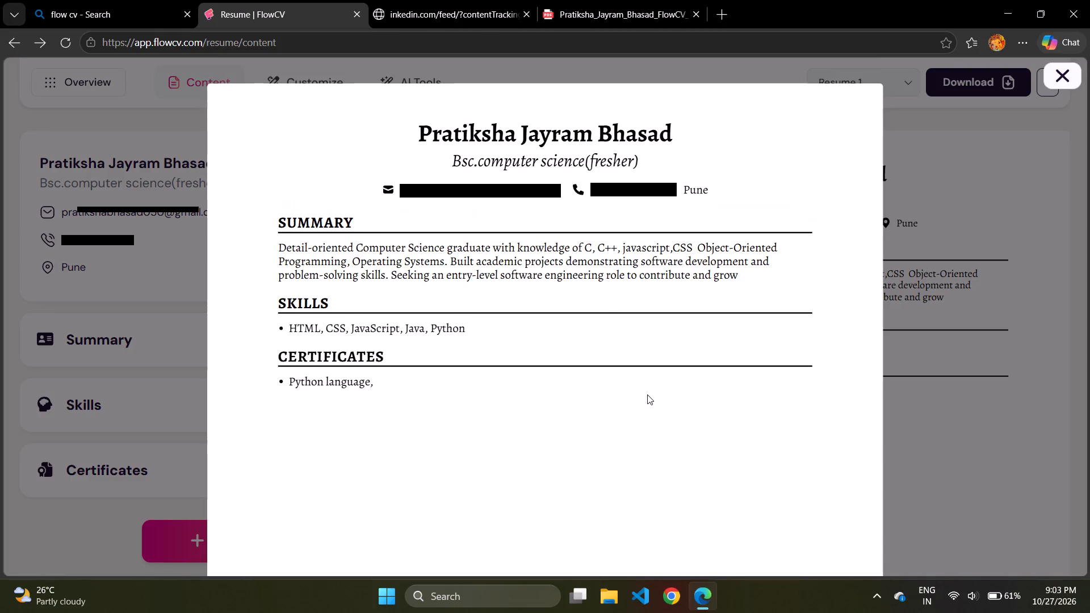
{"action": "scroll", "coordinate": [647, 394], "scroll_direction": "up", "scroll_amount": 3}
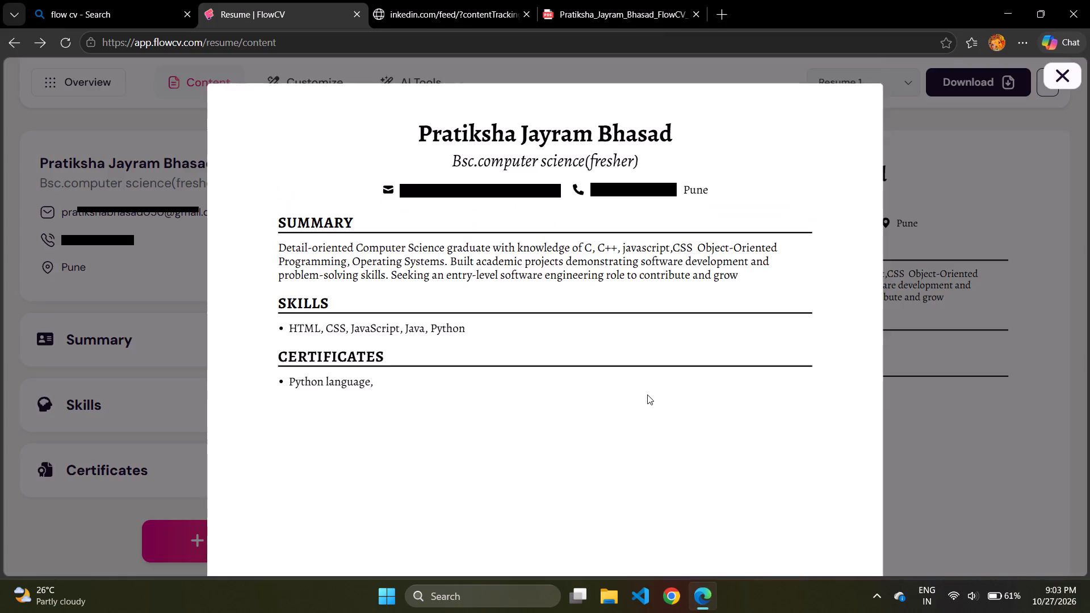
{"action": "scroll", "coordinate": [647, 394], "scroll_direction": "down", "scroll_amount": 2}
{"action": "scroll", "coordinate": [647, 394], "scroll_direction": "up", "scroll_amount": 4}
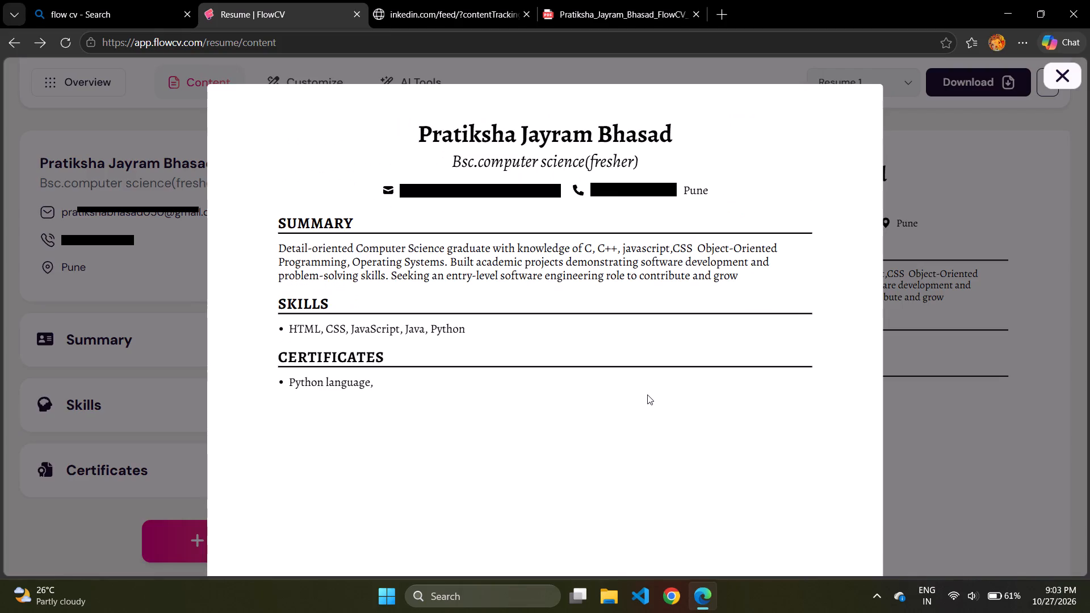
{"action": "scroll", "coordinate": [647, 394], "scroll_direction": "up", "scroll_amount": 3}
{"action": "scroll", "coordinate": [647, 394], "scroll_direction": "down", "scroll_amount": 5}
{"action": "scroll", "coordinate": [647, 394], "scroll_direction": "up", "scroll_amount": 4}
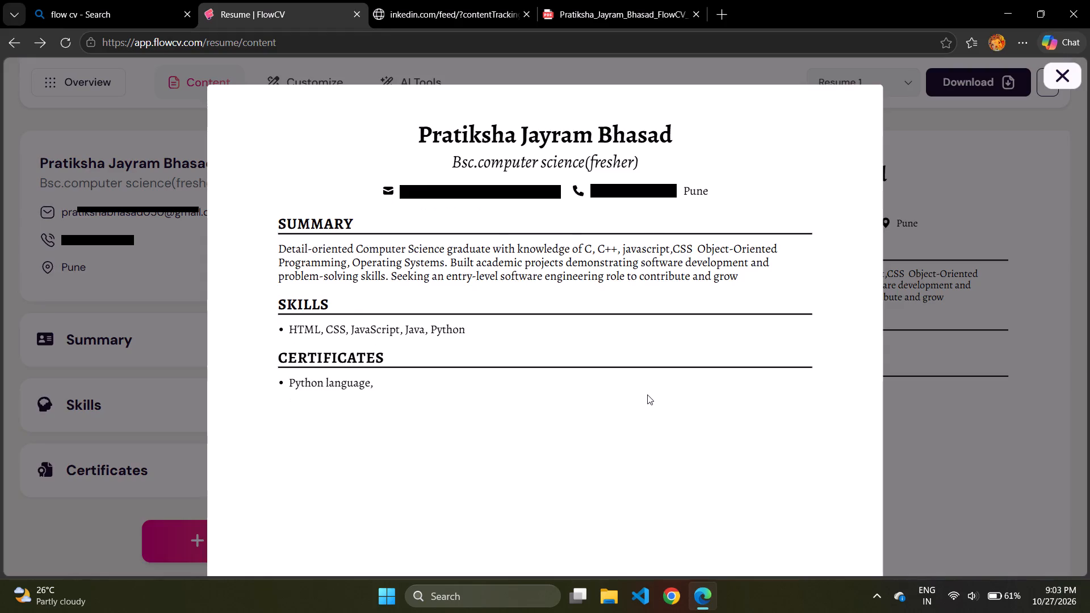
{"action": "scroll", "coordinate": [648, 379], "scroll_direction": "down", "scroll_amount": 3}
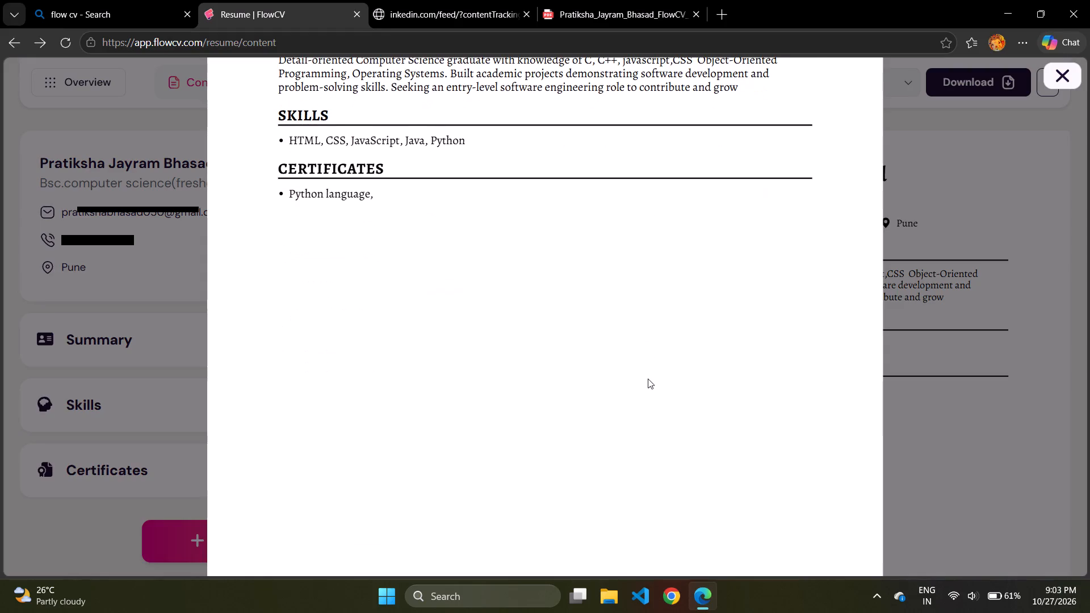
{"action": "scroll", "coordinate": [648, 379], "scroll_direction": "up", "scroll_amount": 6}
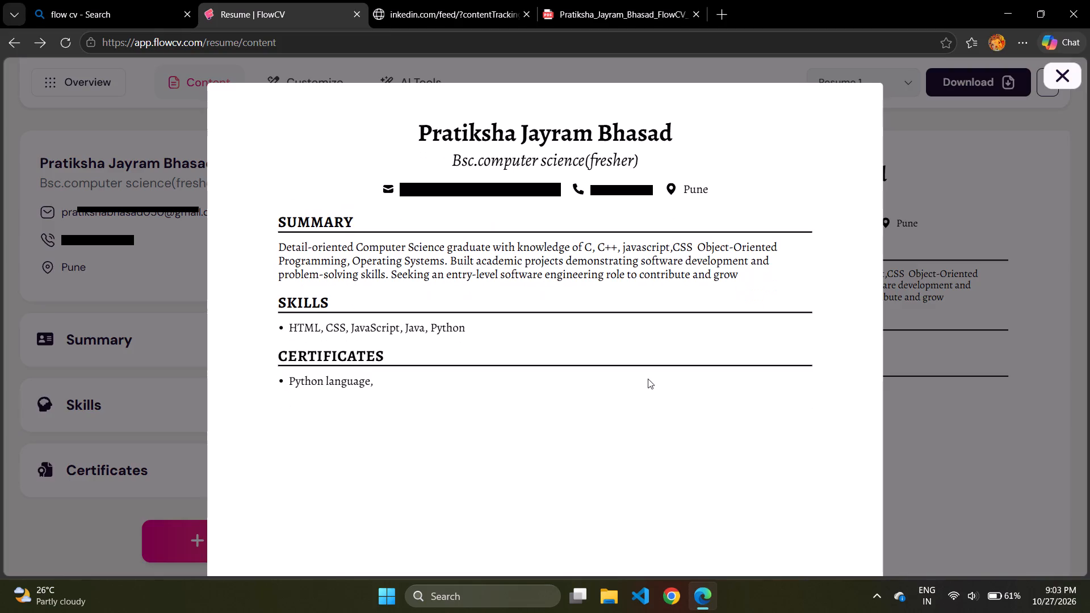
{"action": "scroll", "coordinate": [648, 379], "scroll_direction": "down", "scroll_amount": 1}
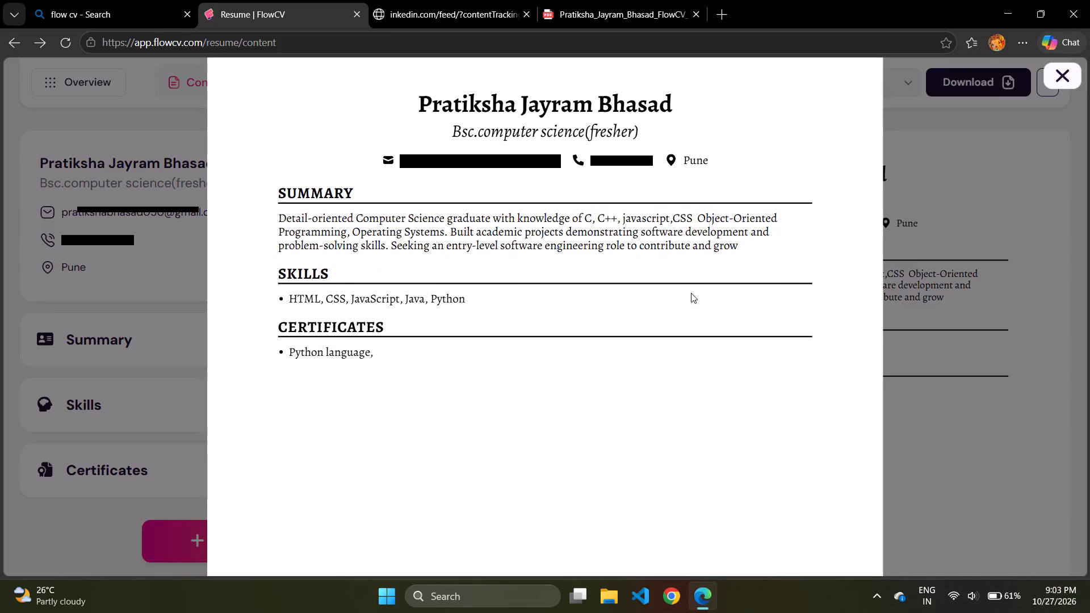
{"action": "left_click", "coordinate": [649, 379]}
{"action": "left_click", "coordinate": [118, 398]}
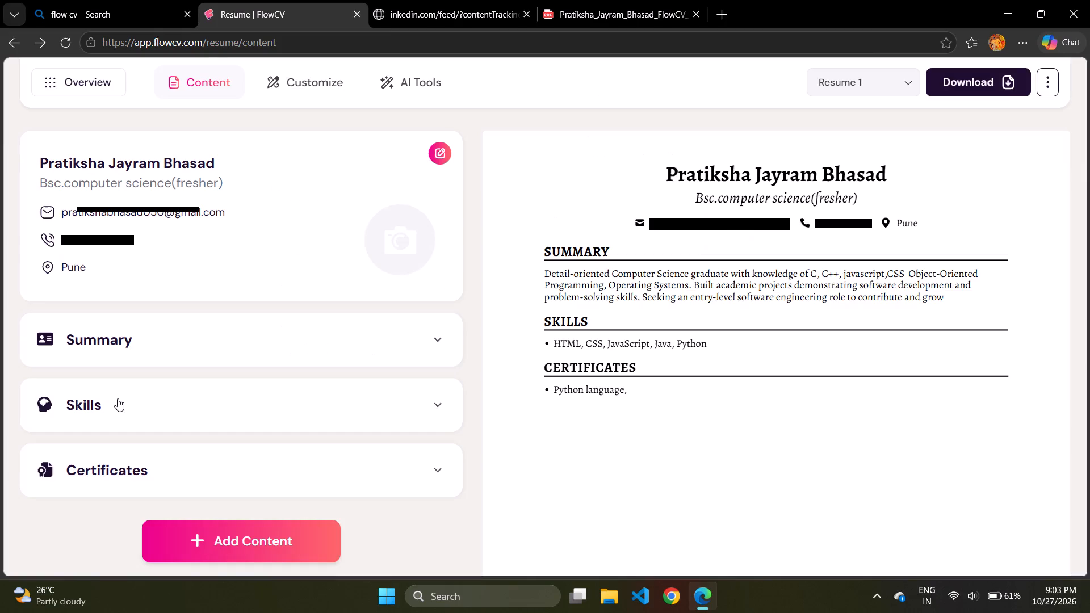
Replace the first character of the phone number with the country code +91 and save the personal details.
{"action": "left_click", "coordinate": [109, 254]}
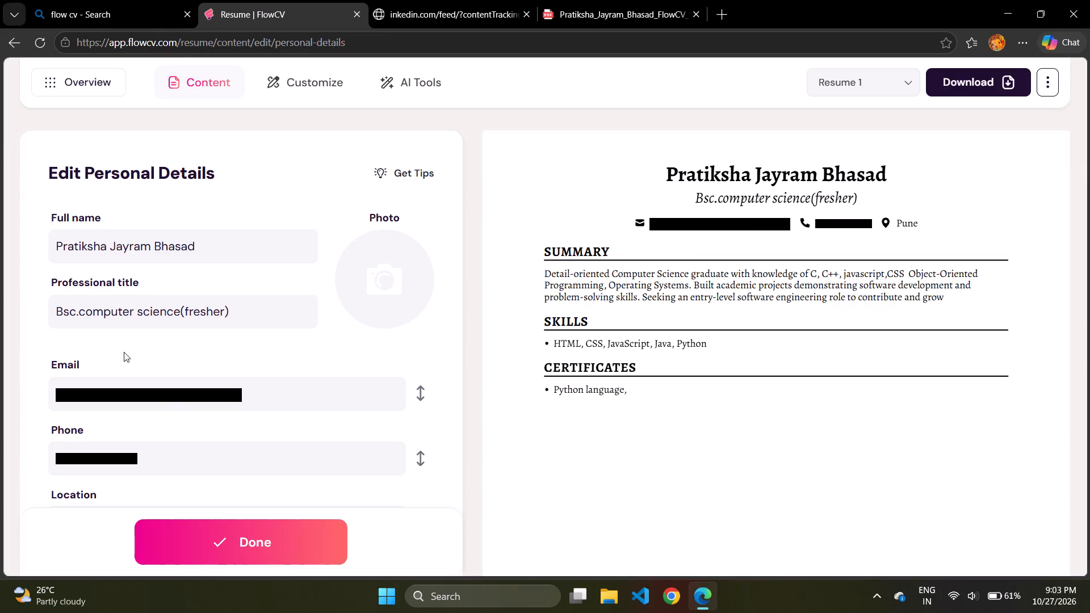
{"action": "left_click", "coordinate": [61, 459]}
{"action": "key", "text": "BackSpace"}
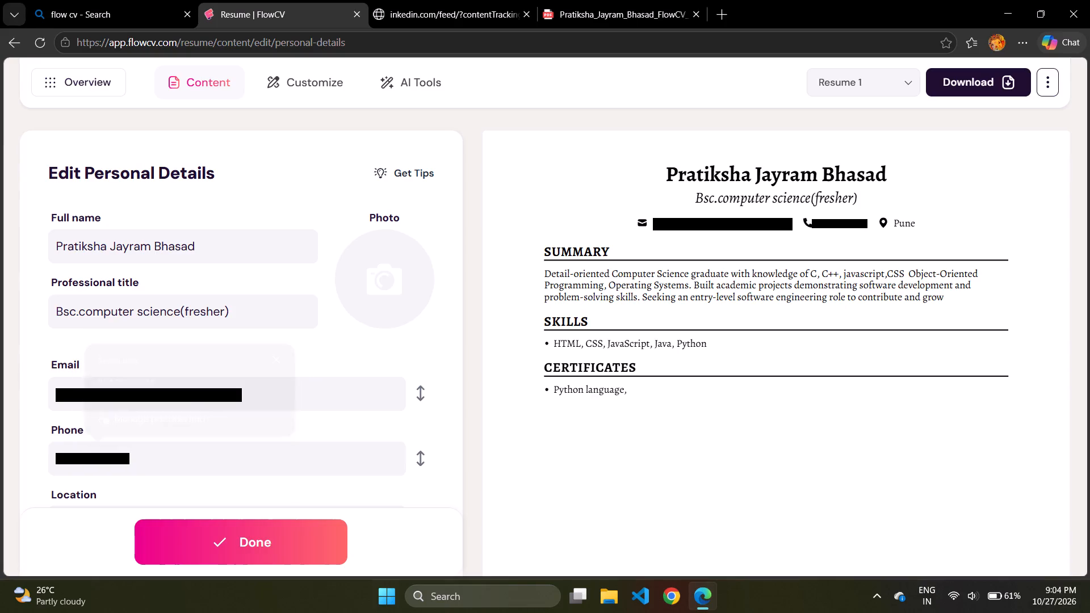
{"action": "key", "text": "shift+plus"}
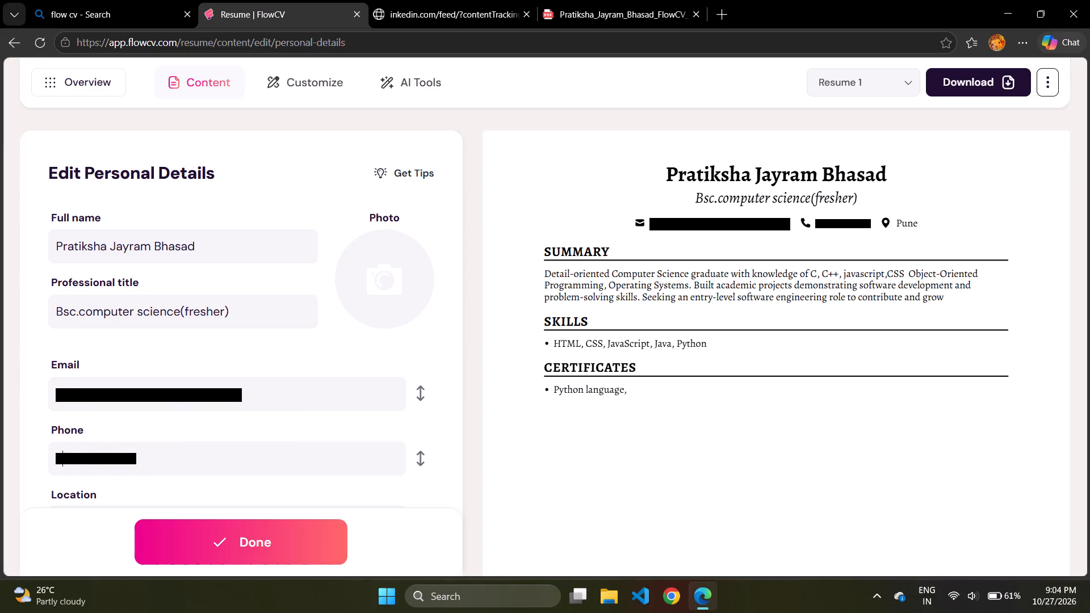
{"action": "key", "text": "9"}
{"action": "key", "text": "1"}
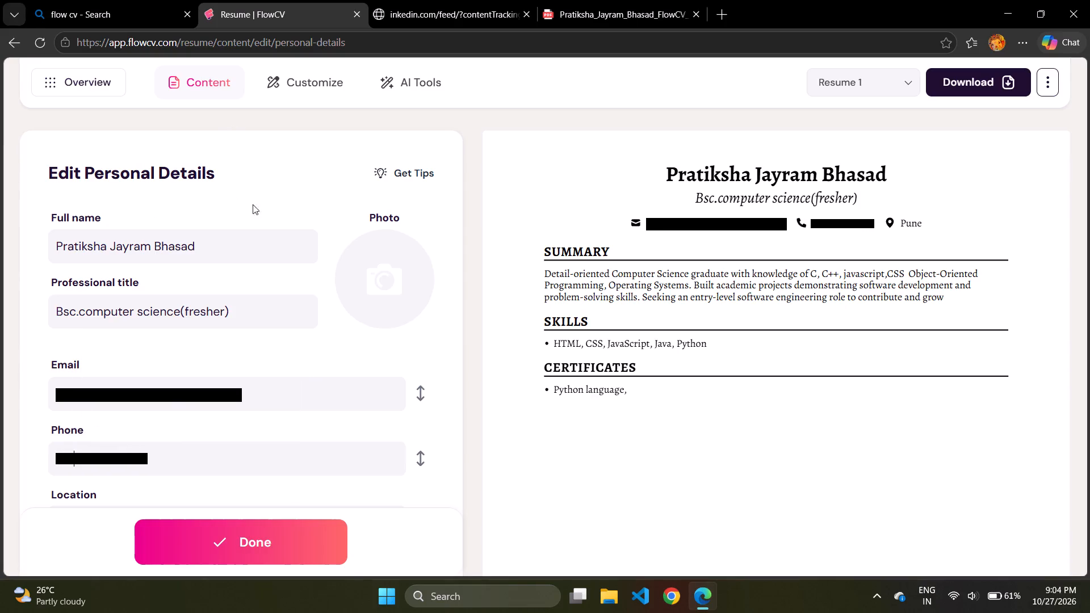
{"action": "left_click", "coordinate": [219, 557]}
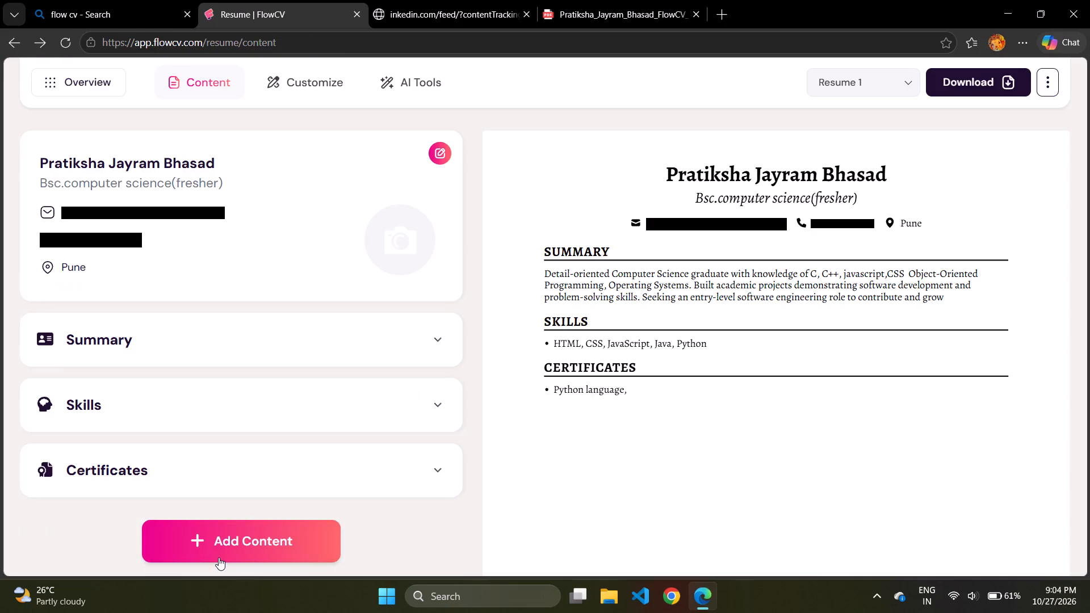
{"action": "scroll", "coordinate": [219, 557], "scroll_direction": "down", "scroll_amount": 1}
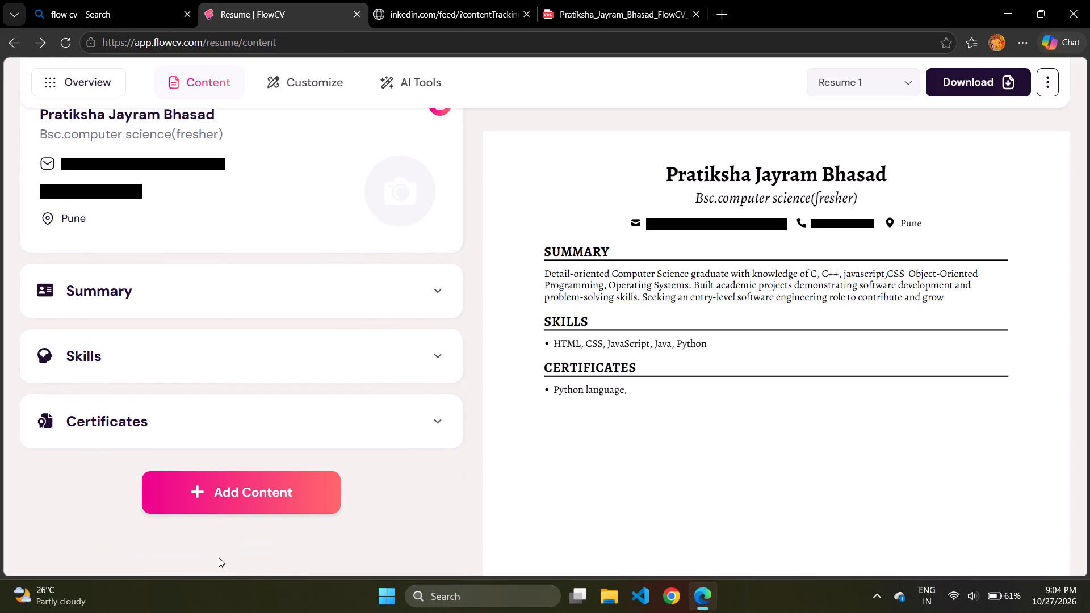
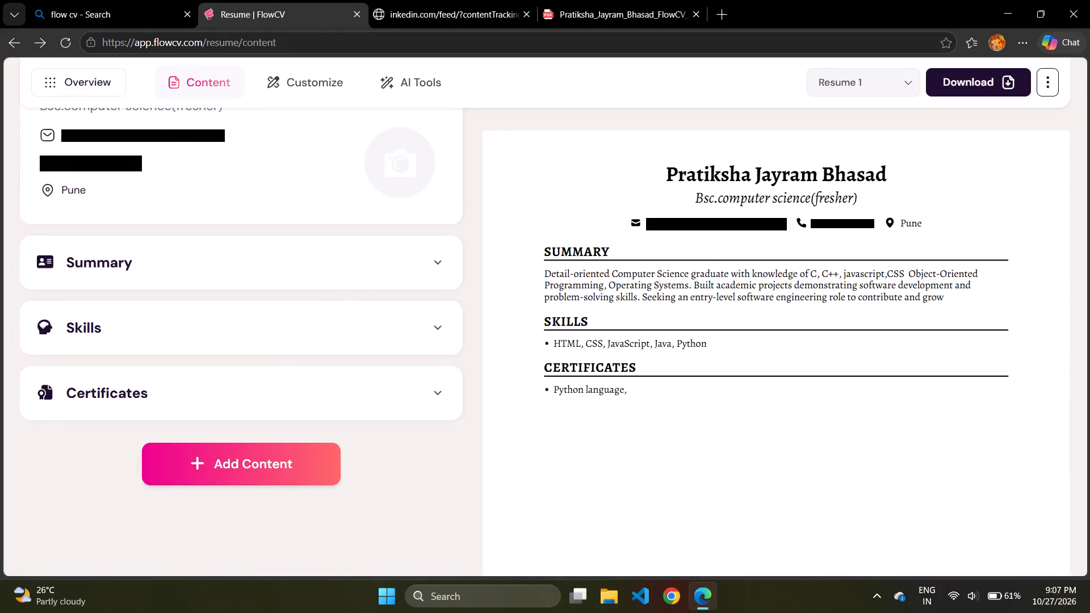
Check the resume with the updated phone number in the enlarged preview, then close the preview.
{"action": "left_click", "coordinate": [649, 398]}
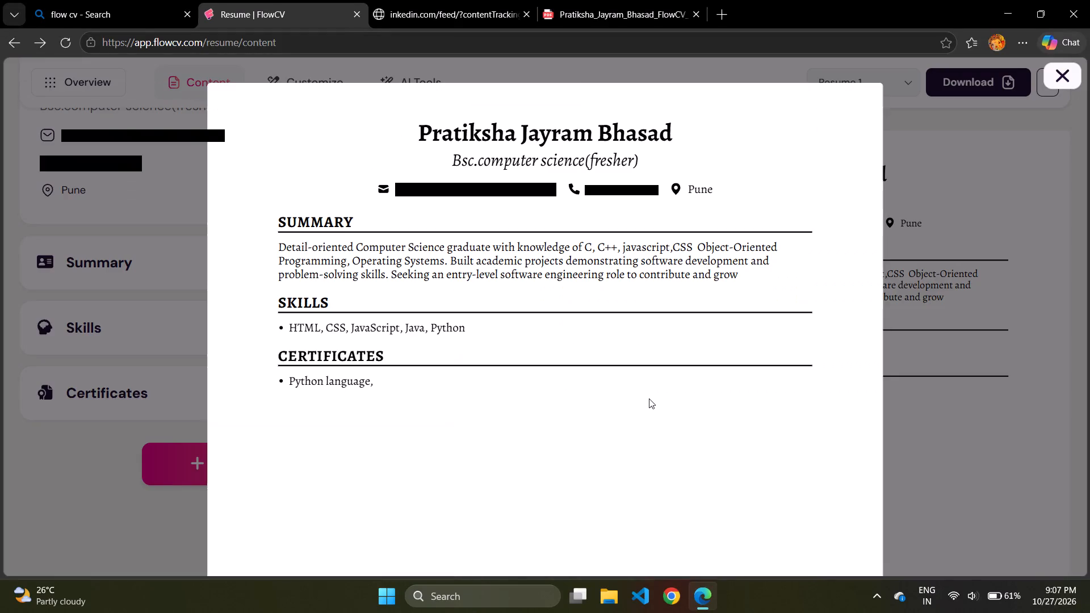
{"action": "left_click", "coordinate": [523, 397]}
{"action": "left_click", "coordinate": [930, 419]}
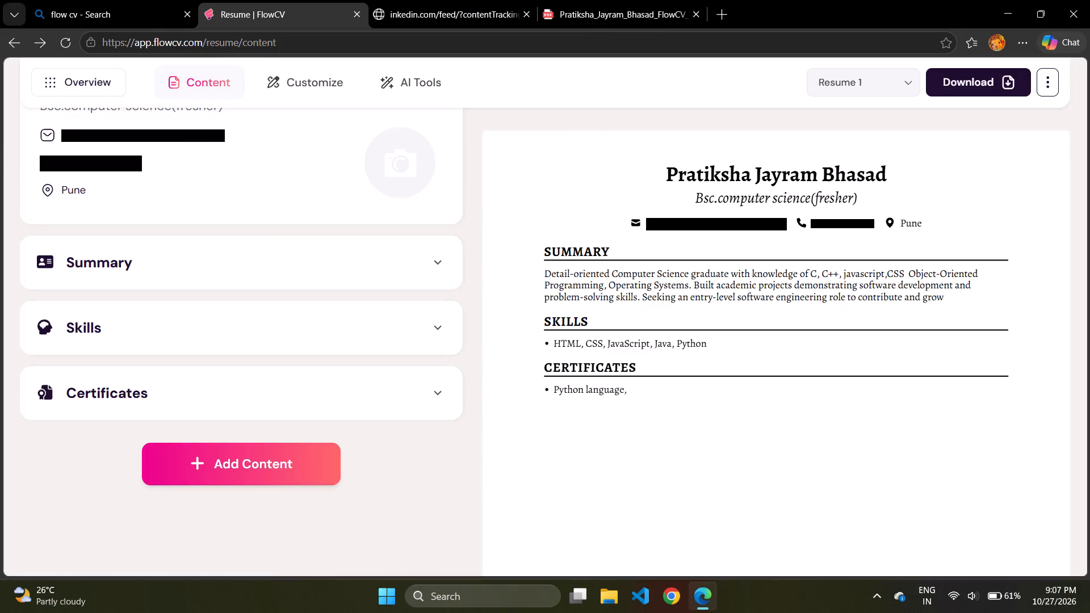
{"action": "left_click", "coordinate": [686, 437]}
{"action": "left_click", "coordinate": [982, 493]}
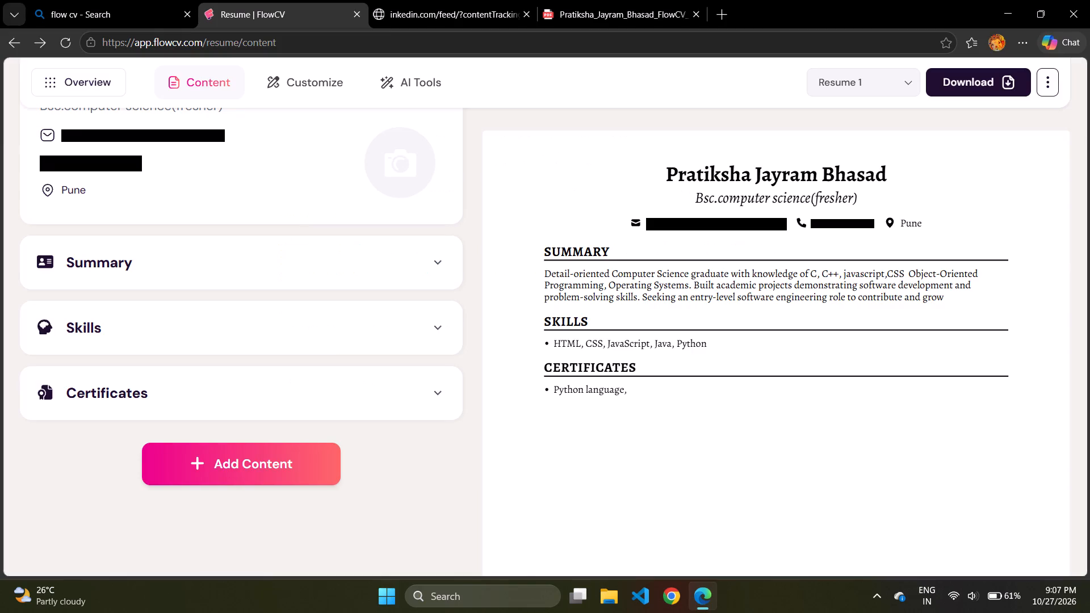
Open the resume's personal details for editing.
{"action": "scroll", "coordinate": [383, 261], "scroll_direction": "up", "scroll_amount": 3}
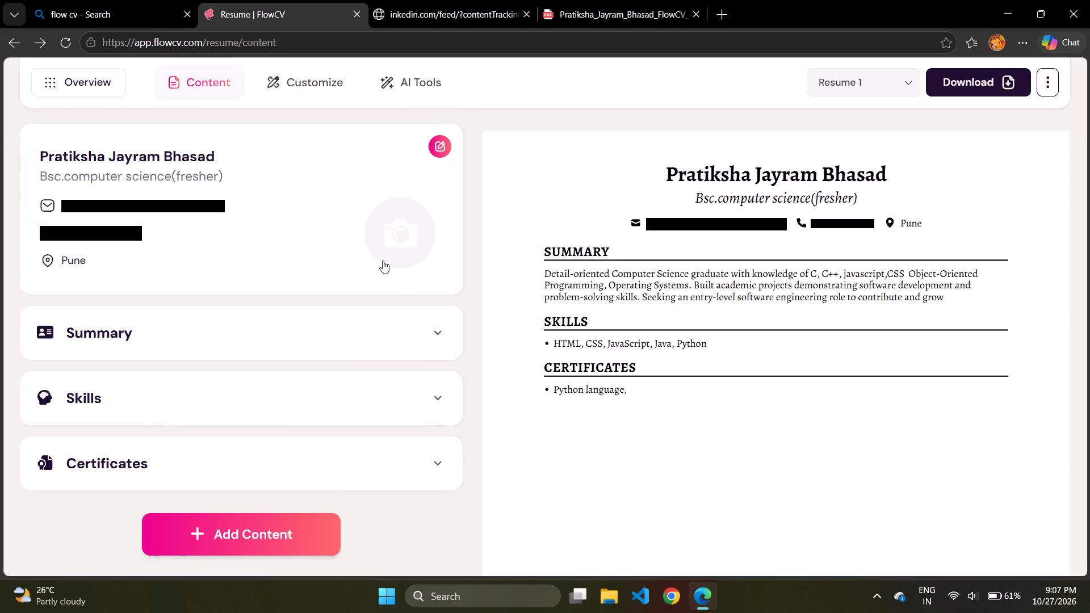
{"action": "scroll", "coordinate": [383, 261], "scroll_direction": "up", "scroll_amount": 3}
{"action": "scroll", "coordinate": [383, 261], "scroll_direction": "down", "scroll_amount": 1}
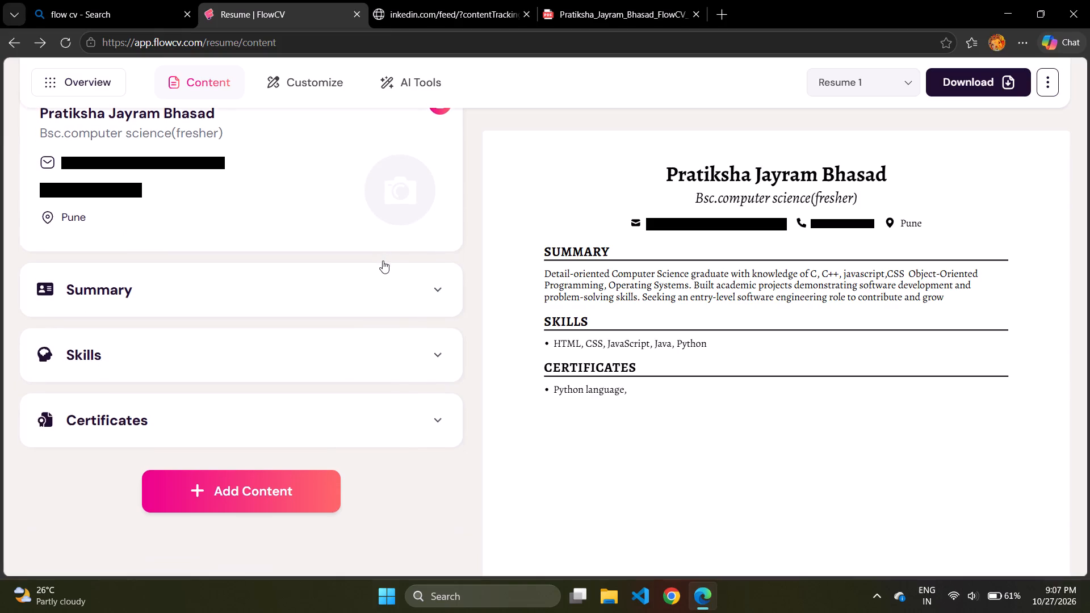
{"action": "scroll", "coordinate": [383, 261], "scroll_direction": "down", "scroll_amount": 2}
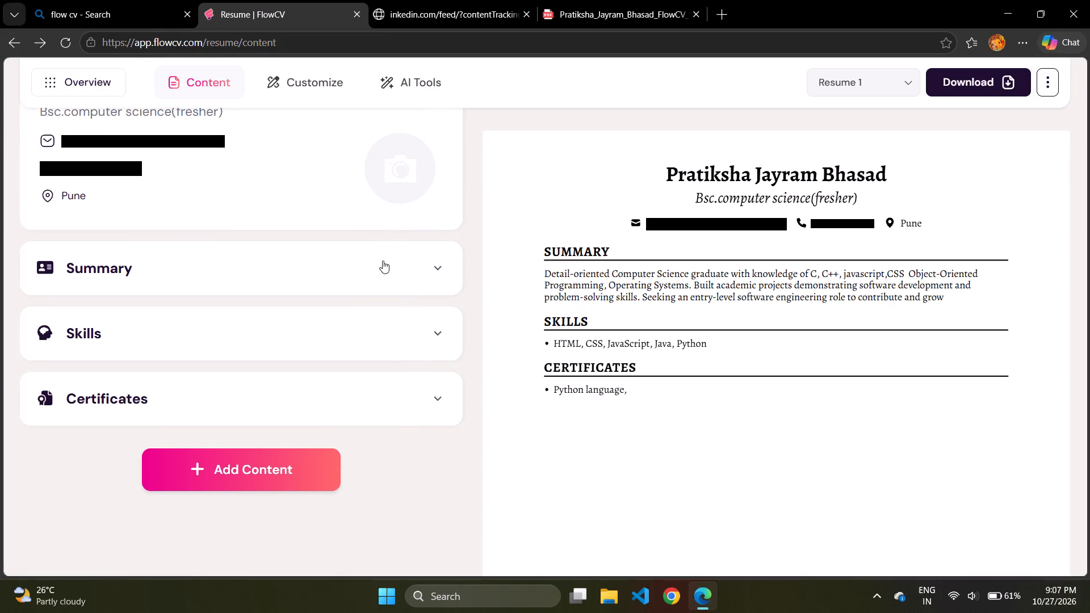
{"action": "scroll", "coordinate": [383, 261], "scroll_direction": "down", "scroll_amount": 2}
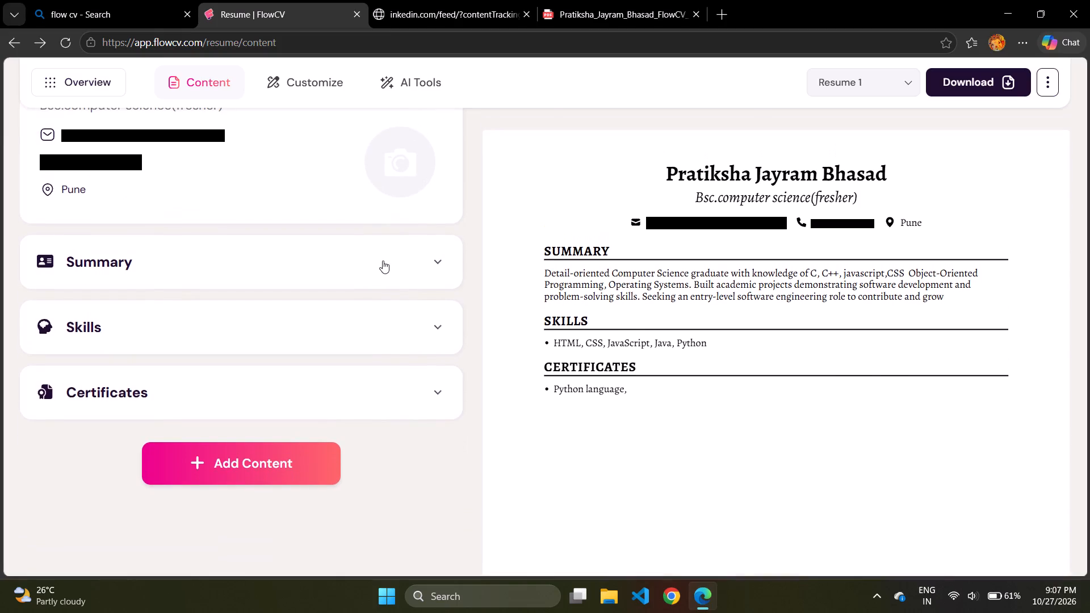
{"action": "scroll", "coordinate": [383, 261], "scroll_direction": "up", "scroll_amount": 1}
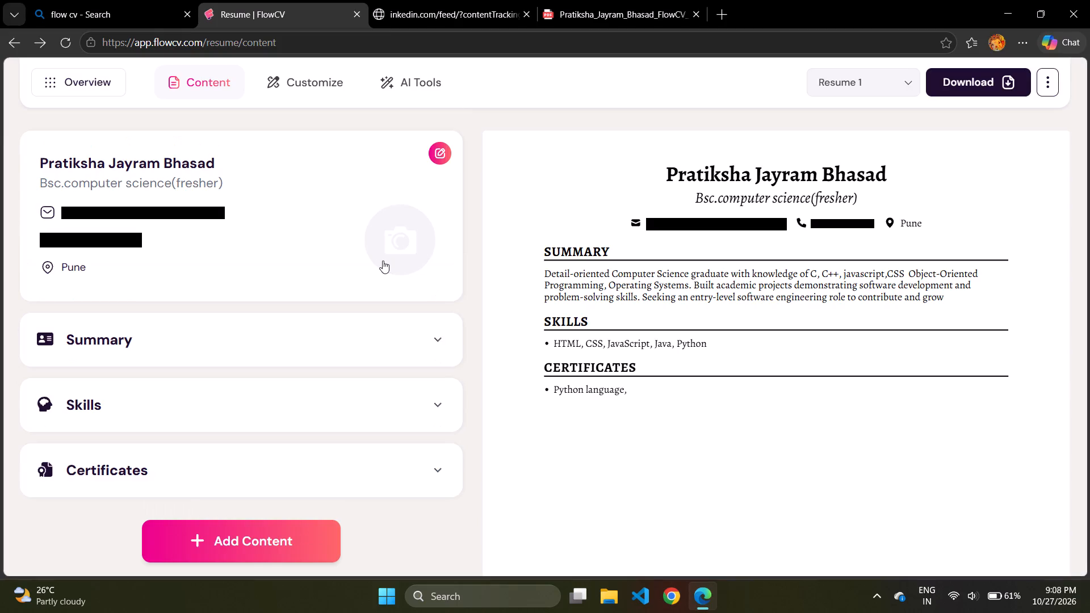
{"action": "left_click", "coordinate": [383, 261]}
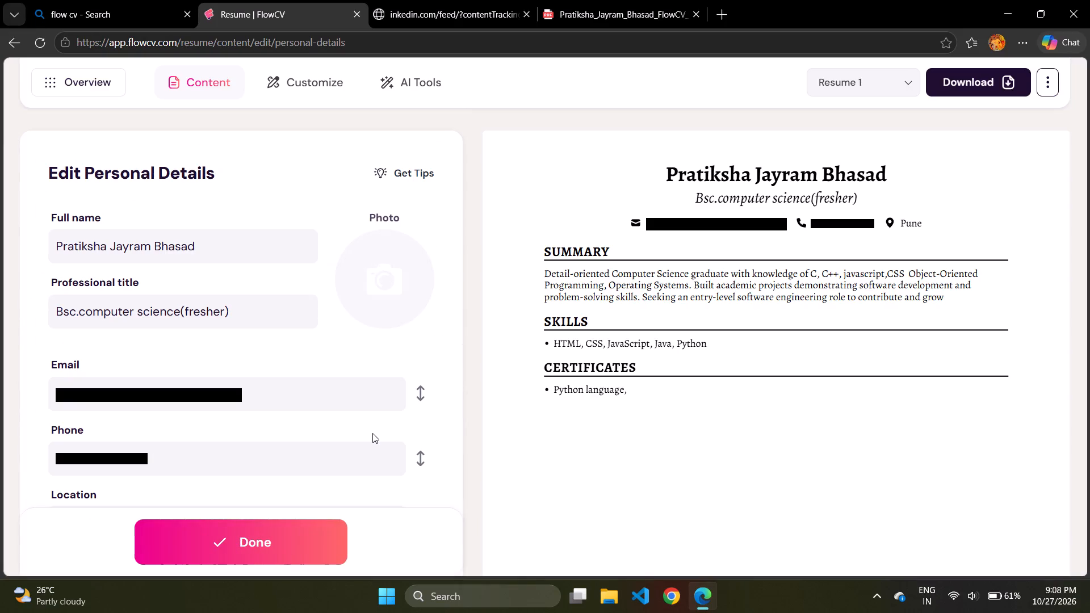
Examine the resume in the enlarged preview down to the certificates entry, and close the preview.
{"action": "left_click", "coordinate": [626, 394]}
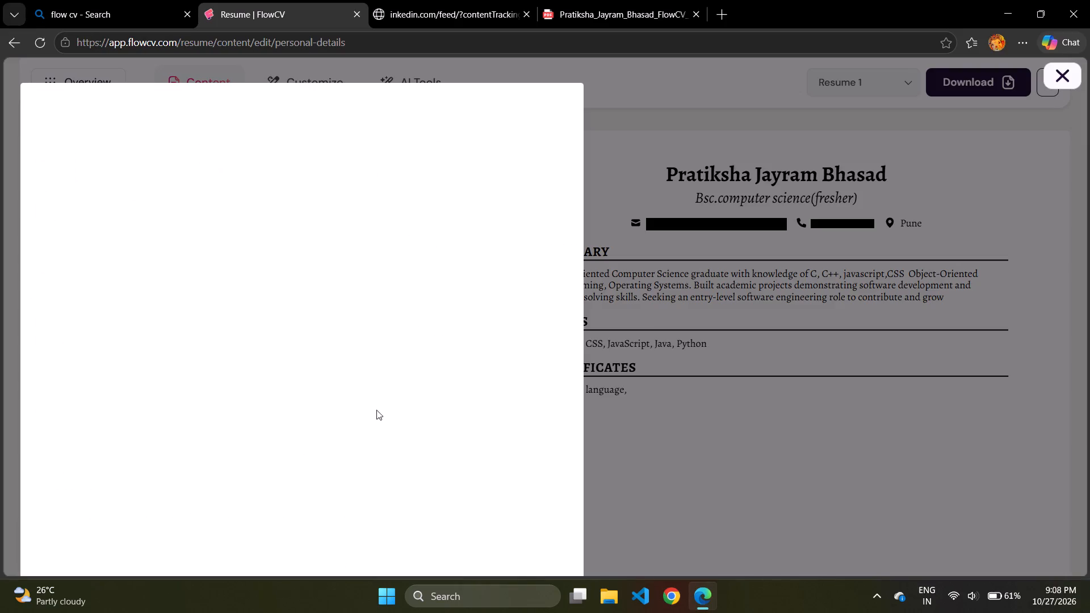
{"action": "left_click", "coordinate": [388, 382]}
{"action": "triple_click", "coordinate": [388, 382]}
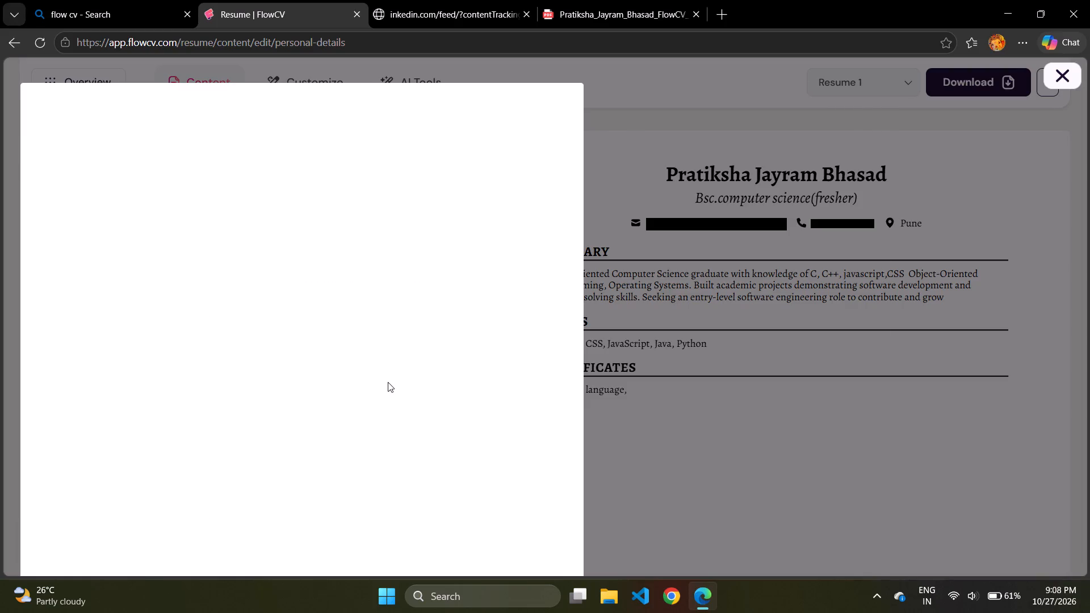
{"action": "double_click", "coordinate": [388, 382]}
{"action": "left_click", "coordinate": [388, 382]}
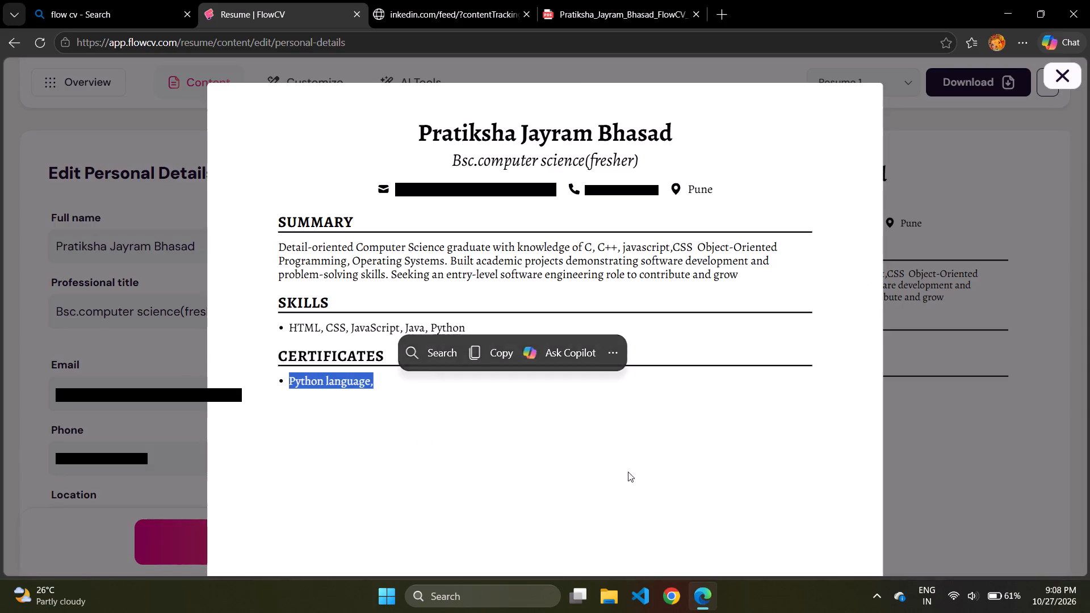
{"action": "left_click", "coordinate": [1008, 477]}
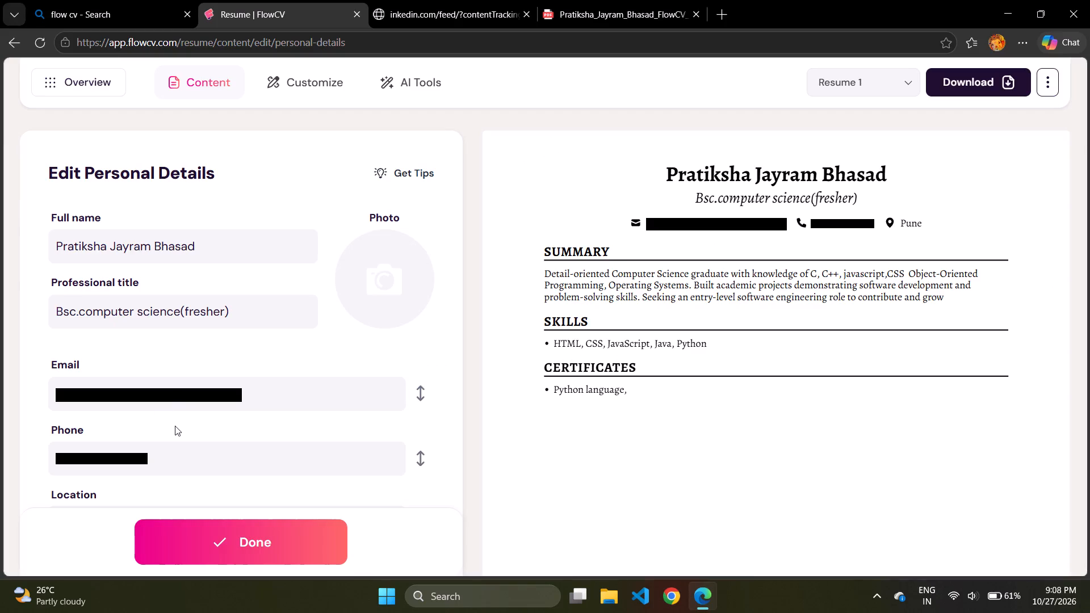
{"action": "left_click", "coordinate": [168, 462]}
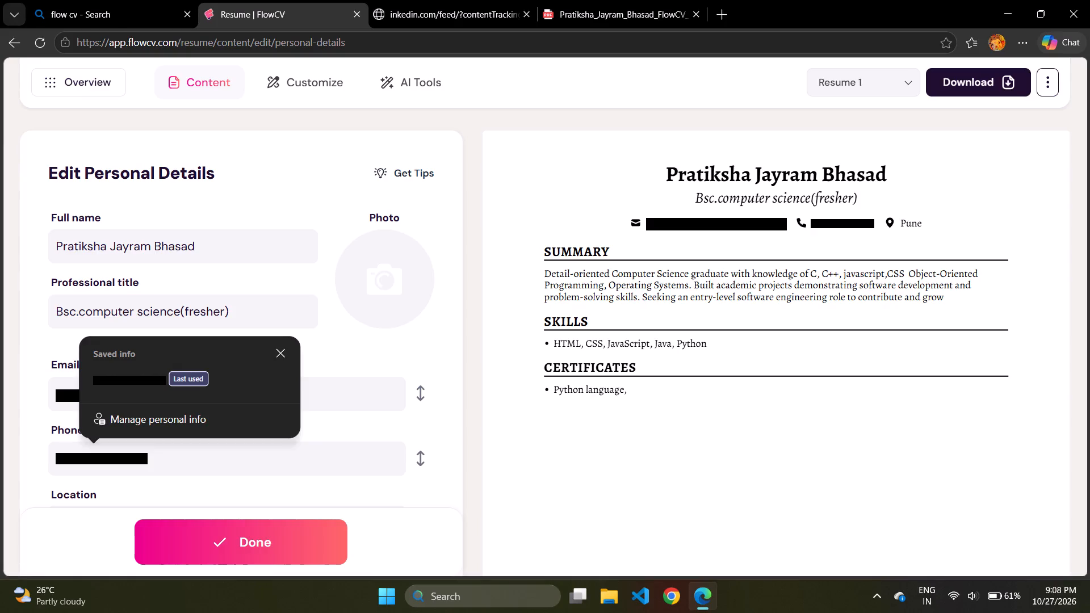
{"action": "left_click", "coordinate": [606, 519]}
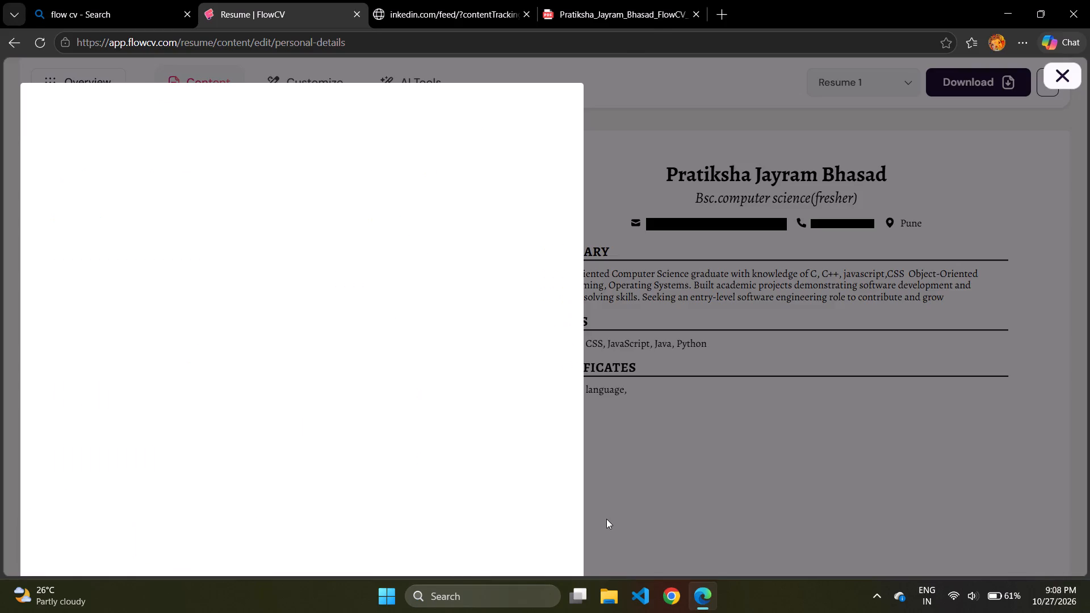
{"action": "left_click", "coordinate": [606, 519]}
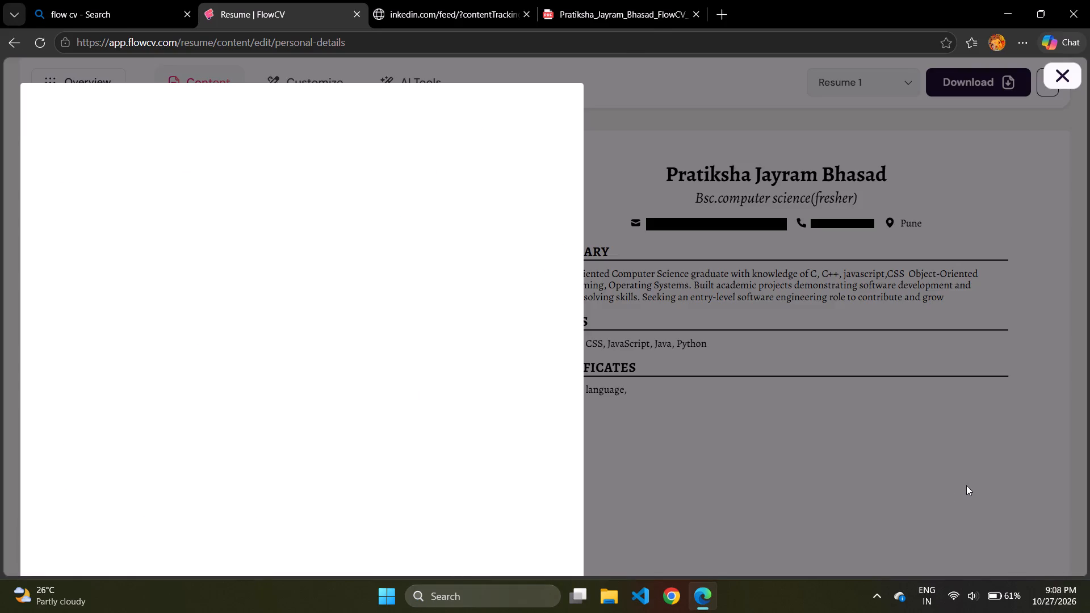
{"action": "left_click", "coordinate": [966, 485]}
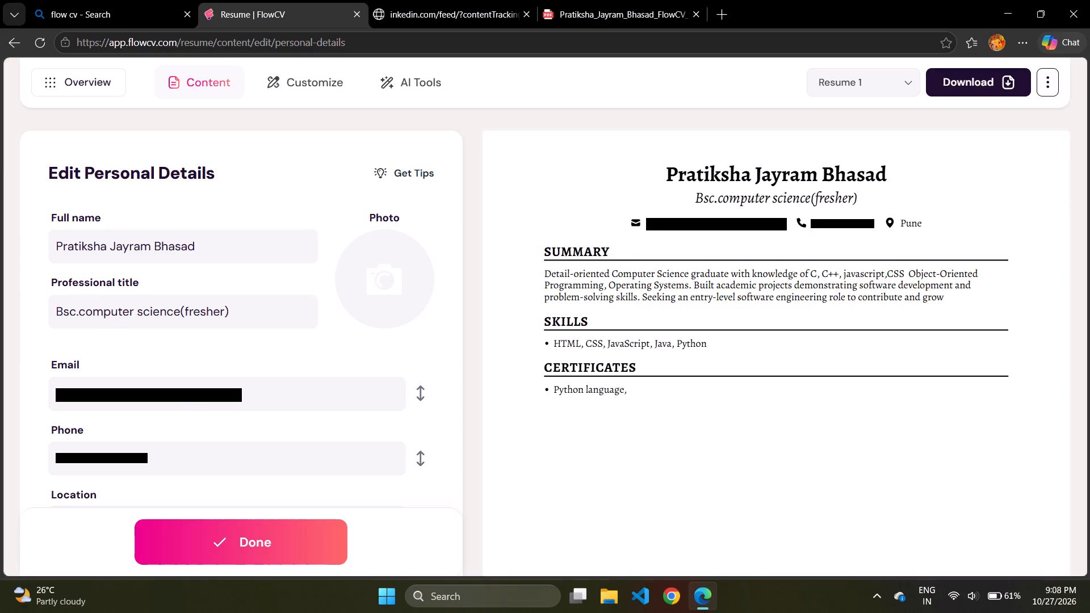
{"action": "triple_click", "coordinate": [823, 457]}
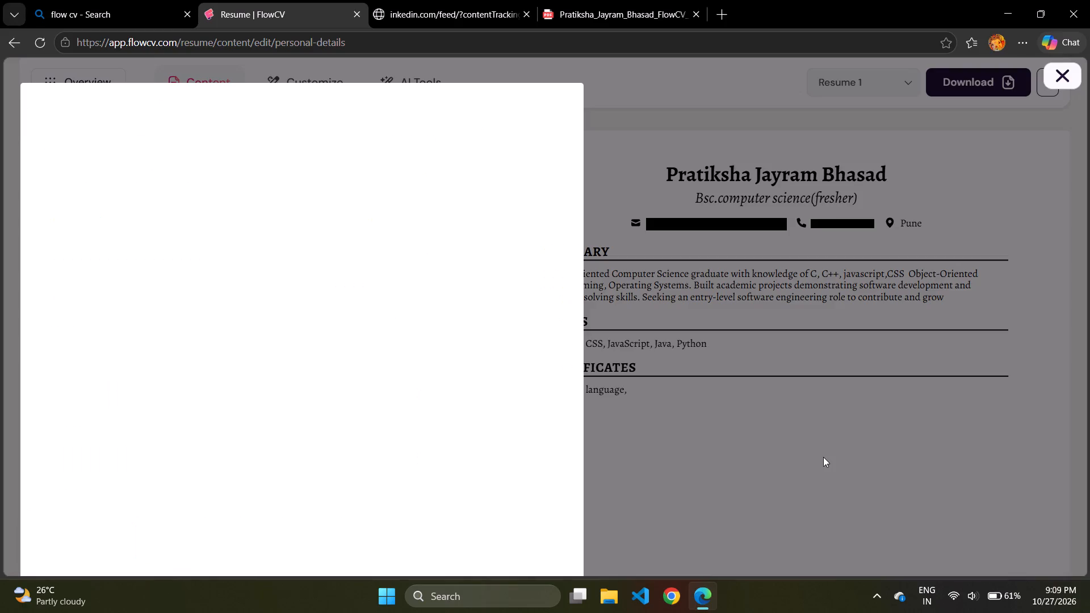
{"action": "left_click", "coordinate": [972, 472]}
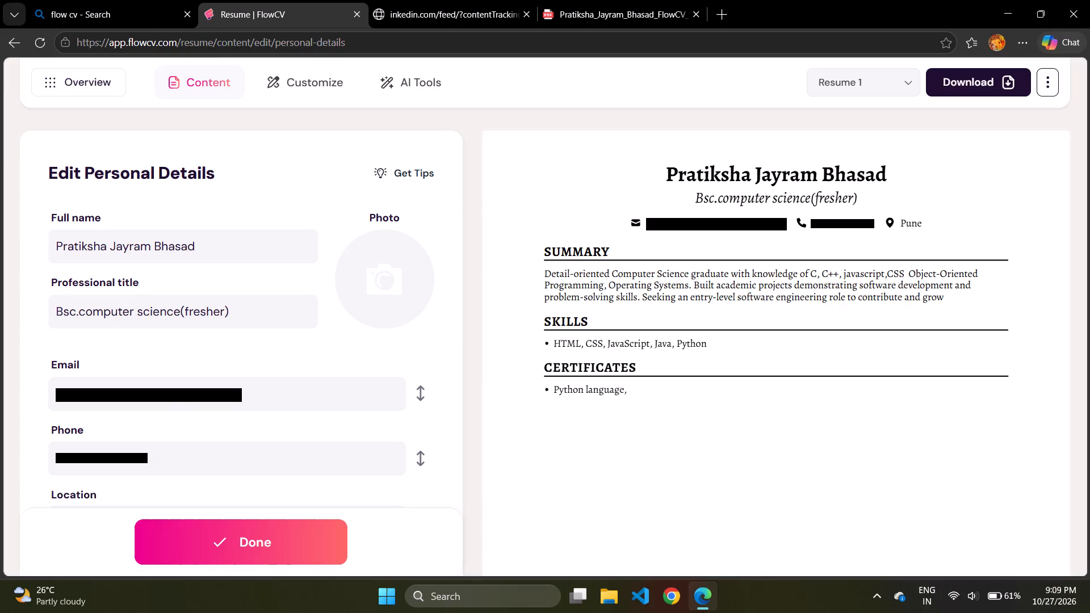
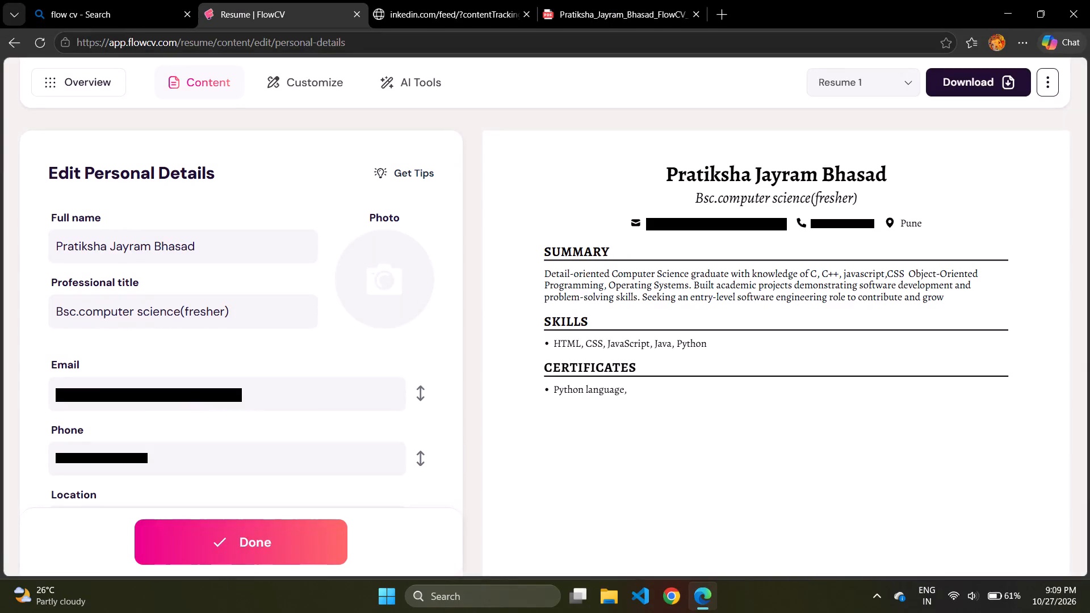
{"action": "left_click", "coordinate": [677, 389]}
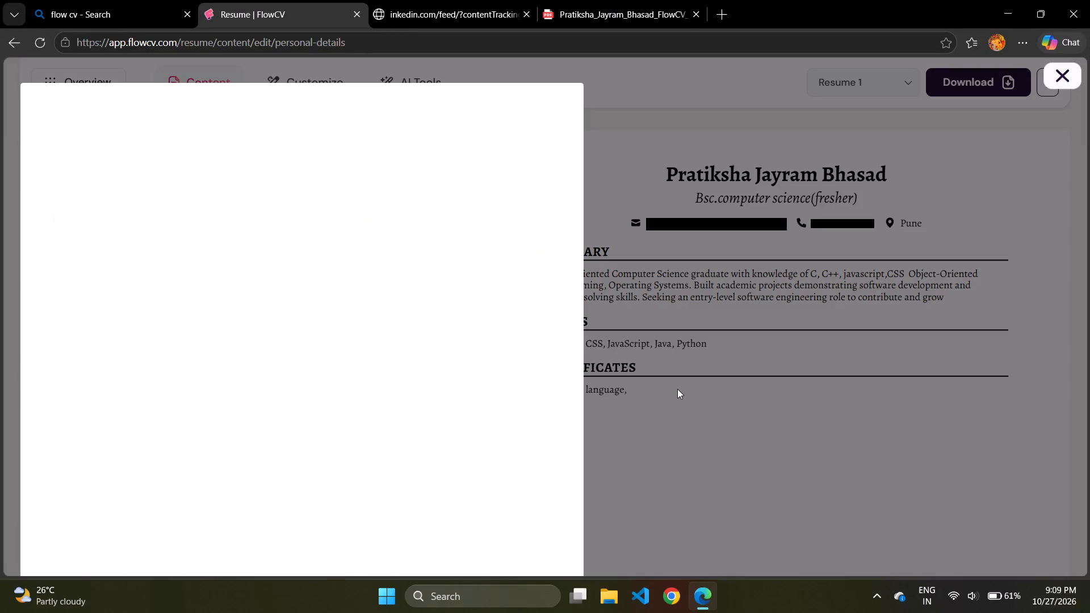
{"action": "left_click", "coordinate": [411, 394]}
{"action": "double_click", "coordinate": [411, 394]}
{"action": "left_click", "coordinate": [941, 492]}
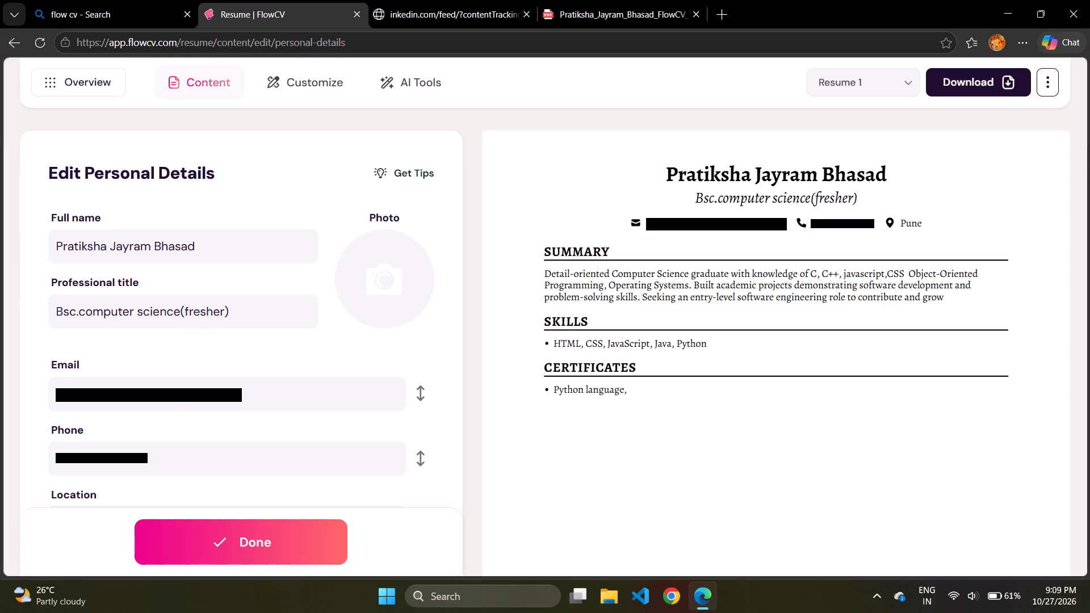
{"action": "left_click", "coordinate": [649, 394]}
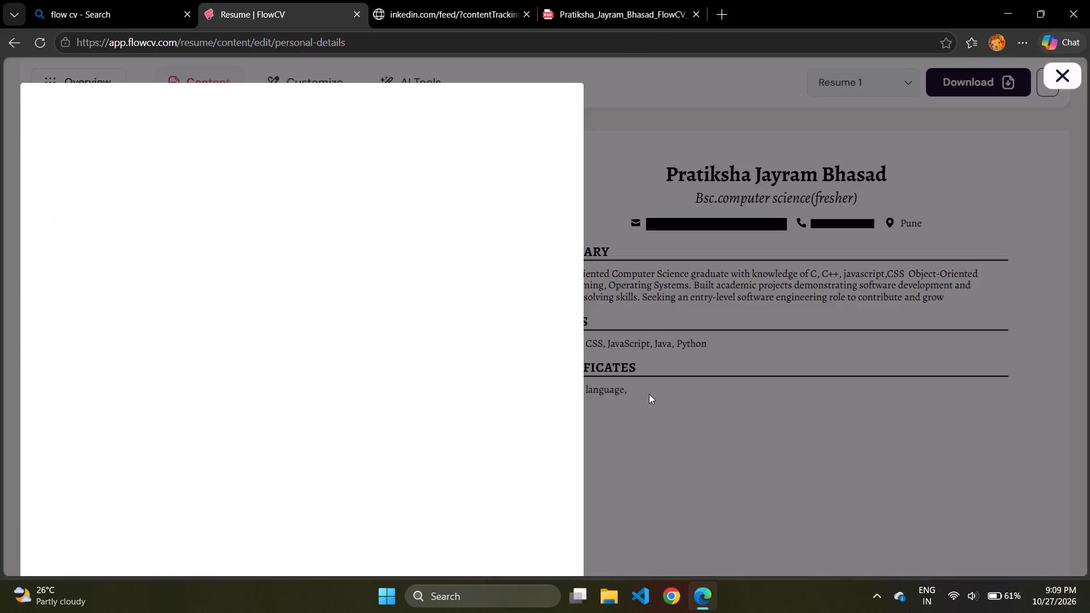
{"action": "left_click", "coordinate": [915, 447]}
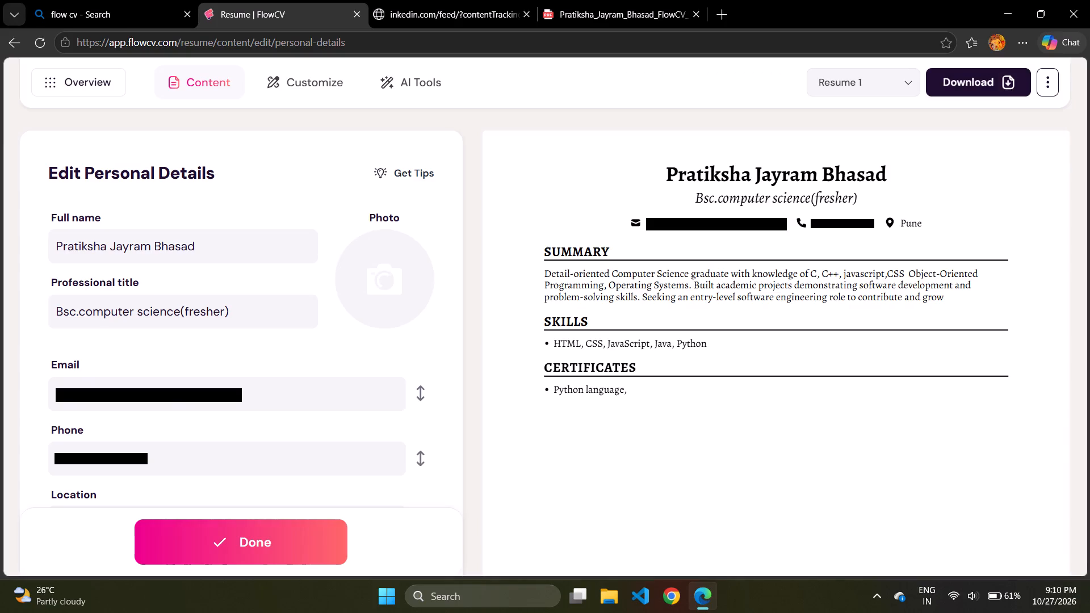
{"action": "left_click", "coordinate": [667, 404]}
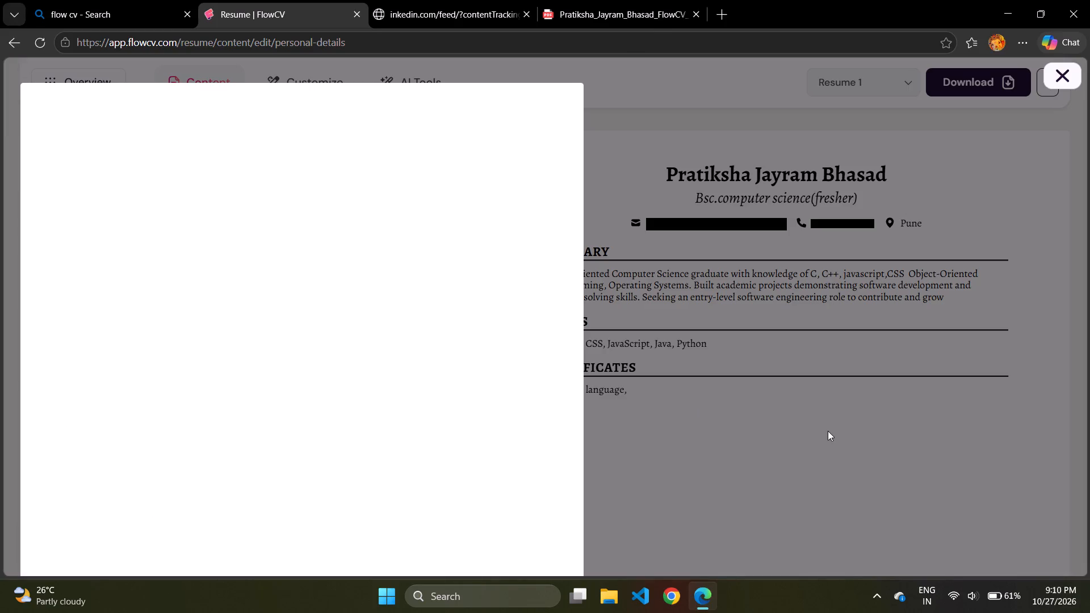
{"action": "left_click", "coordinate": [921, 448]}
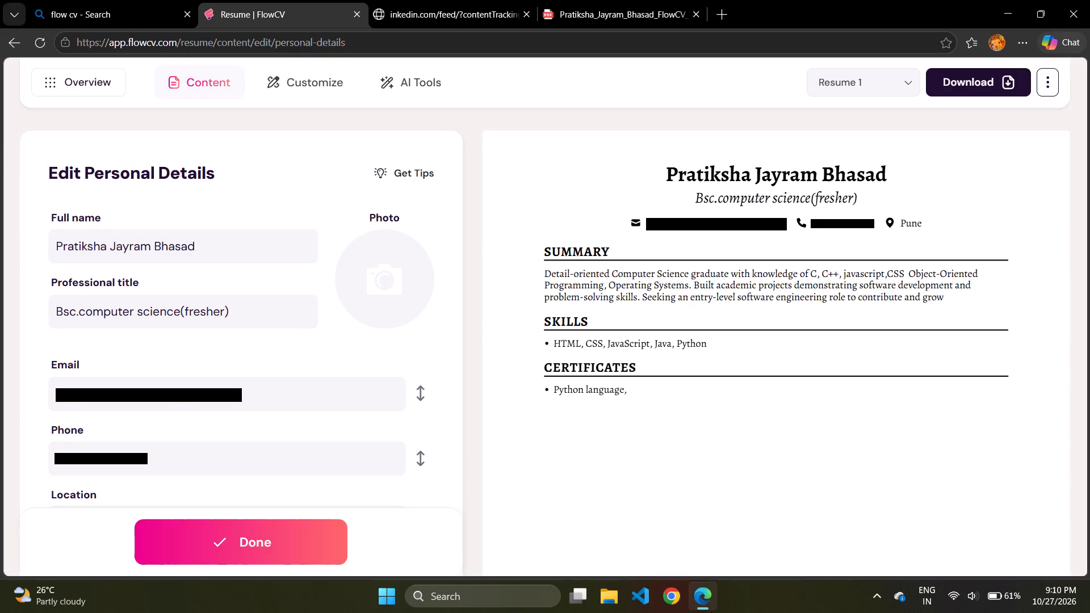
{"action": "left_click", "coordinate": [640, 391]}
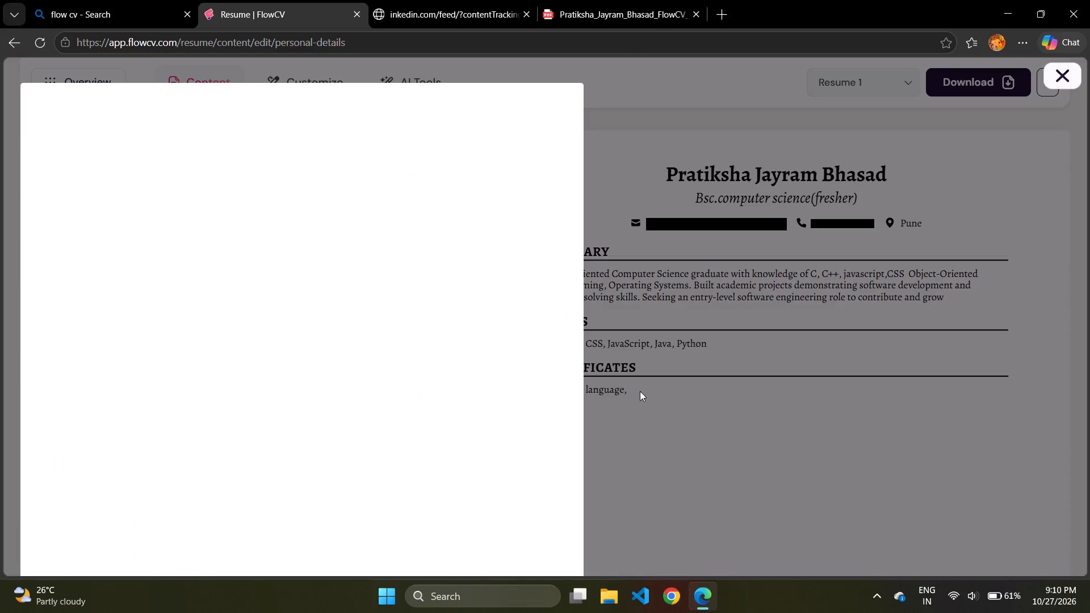
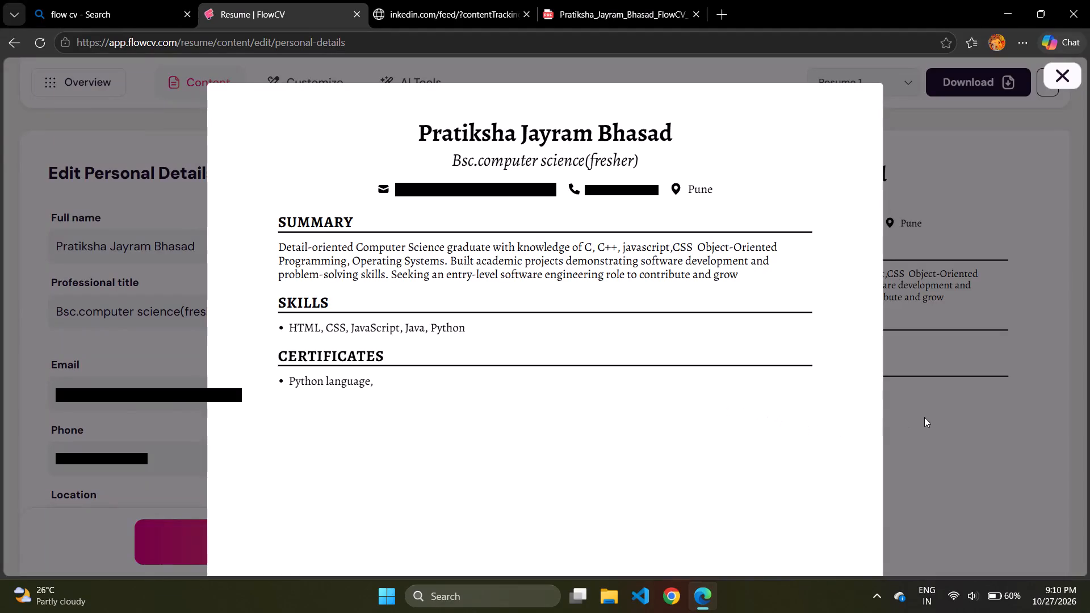
Check the enlarged preview of the resume page once more and close it to return to the personal details form.
{"action": "left_click", "coordinate": [924, 417]}
{"action": "left_click", "coordinate": [656, 398]}
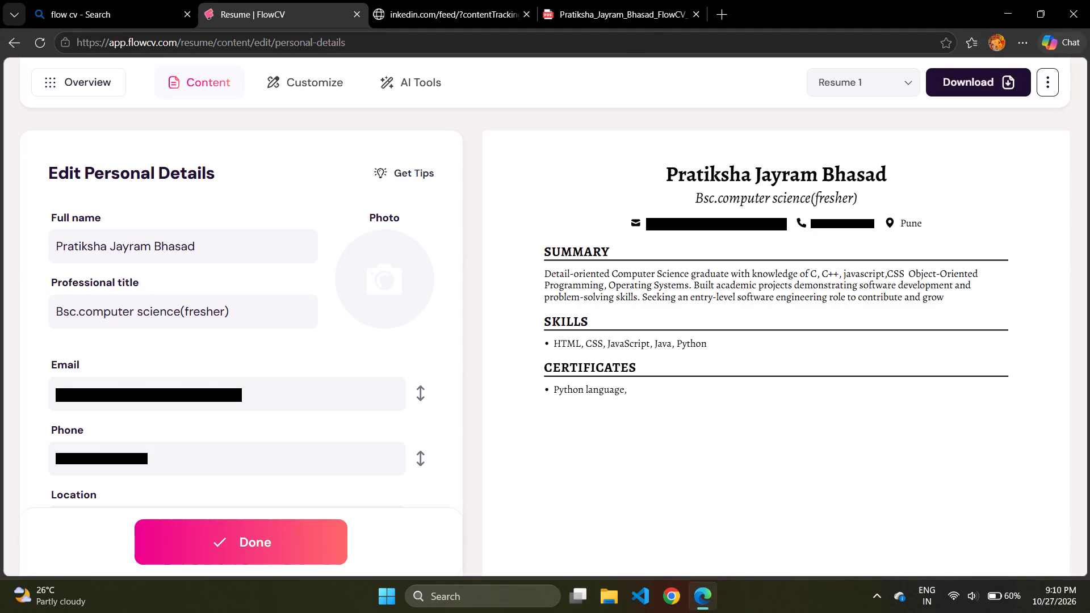
{"action": "left_click_drag", "start_coordinate": [656, 398], "coordinate": [1016, 464]}
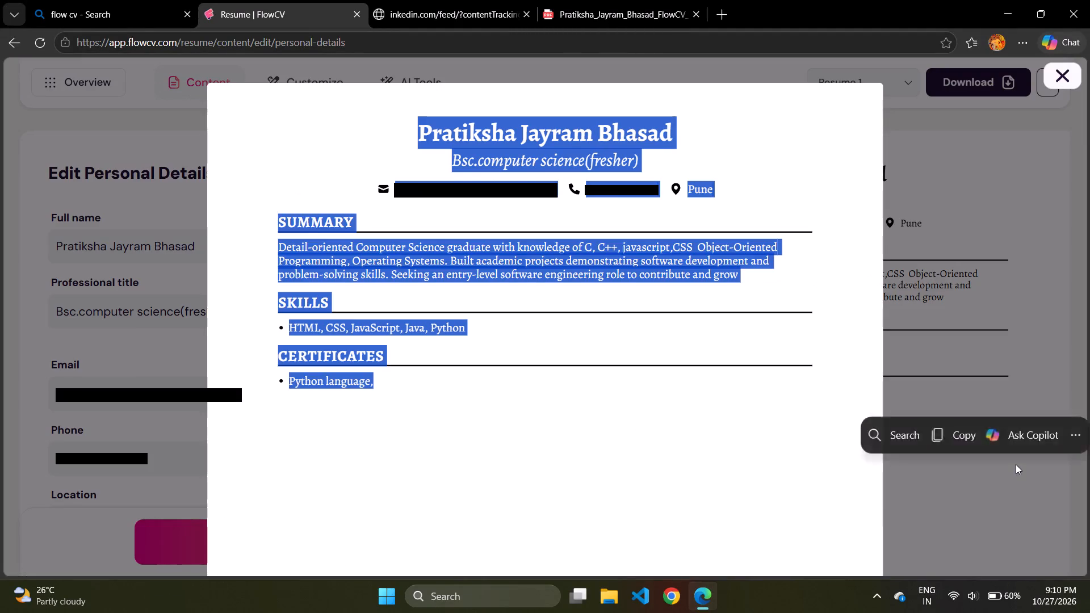
{"action": "left_click", "coordinate": [1016, 464]}
{"action": "left_click", "coordinate": [1016, 464]}
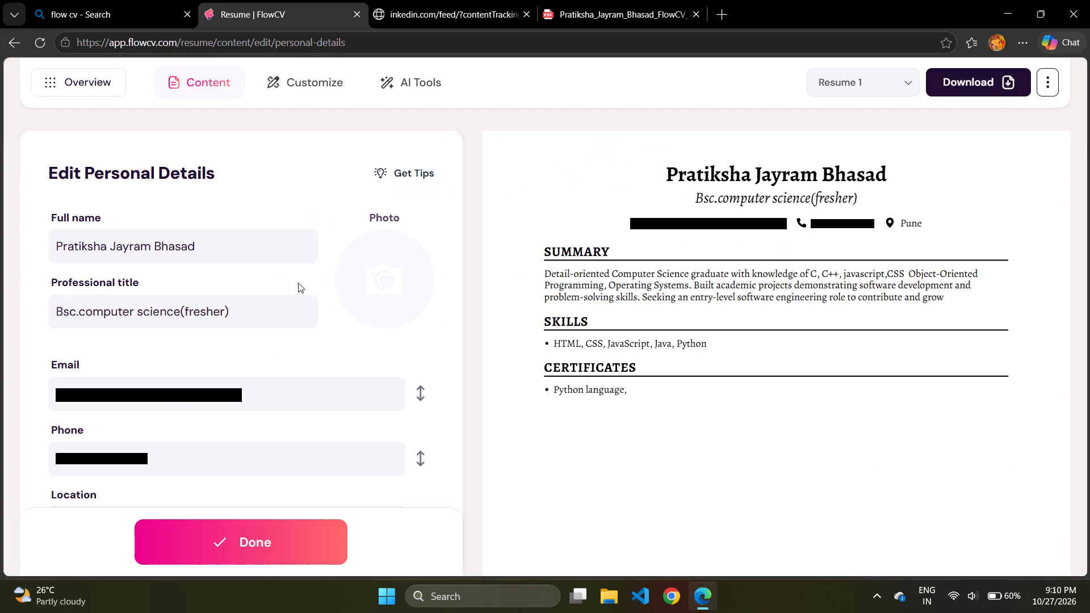
Expand the additional details of the personal details form to examine the optional personal and social profile fields.
{"action": "scroll", "coordinate": [228, 391], "scroll_direction": "down", "scroll_amount": 3}
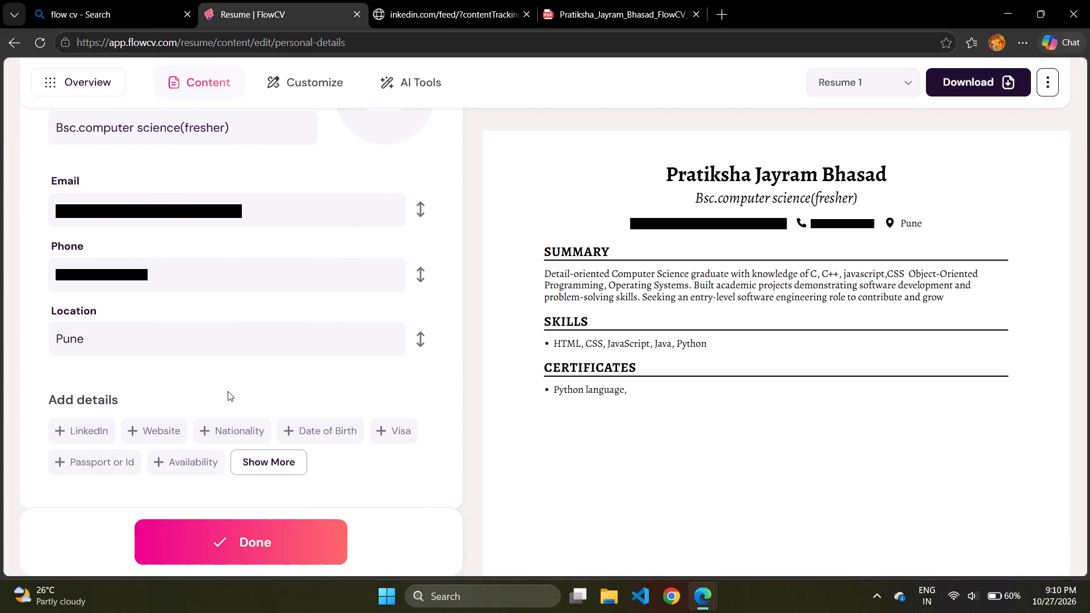
{"action": "scroll", "coordinate": [228, 391], "scroll_direction": "down", "scroll_amount": 2}
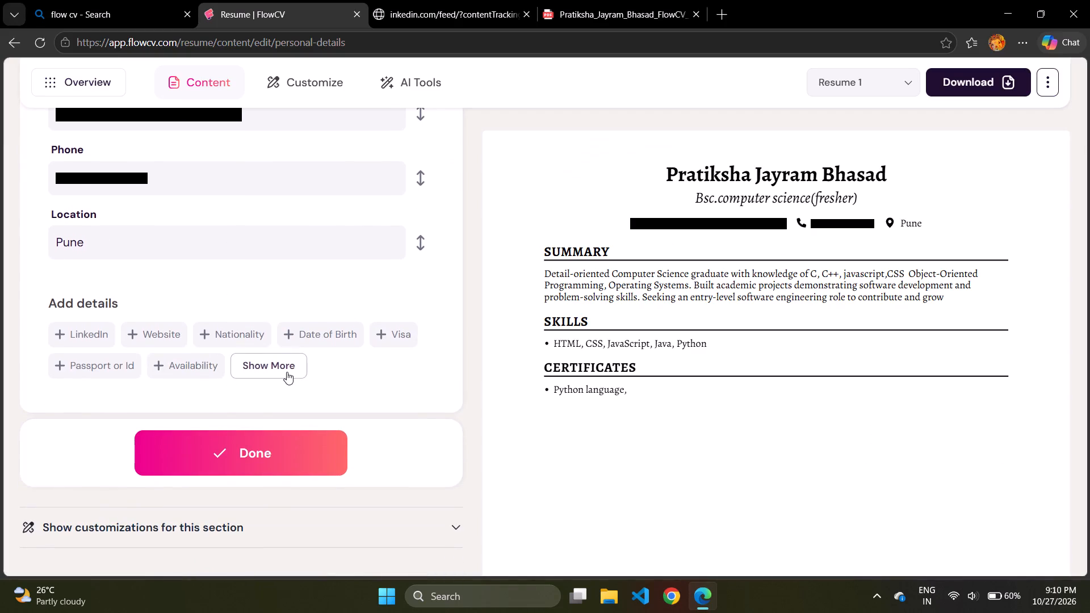
{"action": "left_click", "coordinate": [287, 372]}
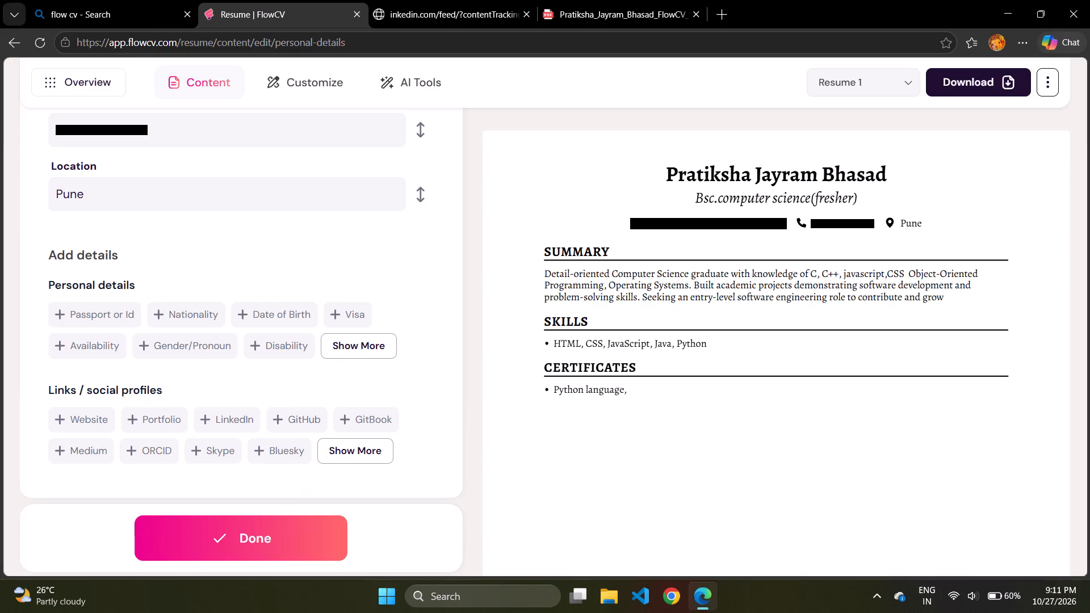
{"action": "scroll", "coordinate": [302, 471], "scroll_direction": "down", "scroll_amount": 1}
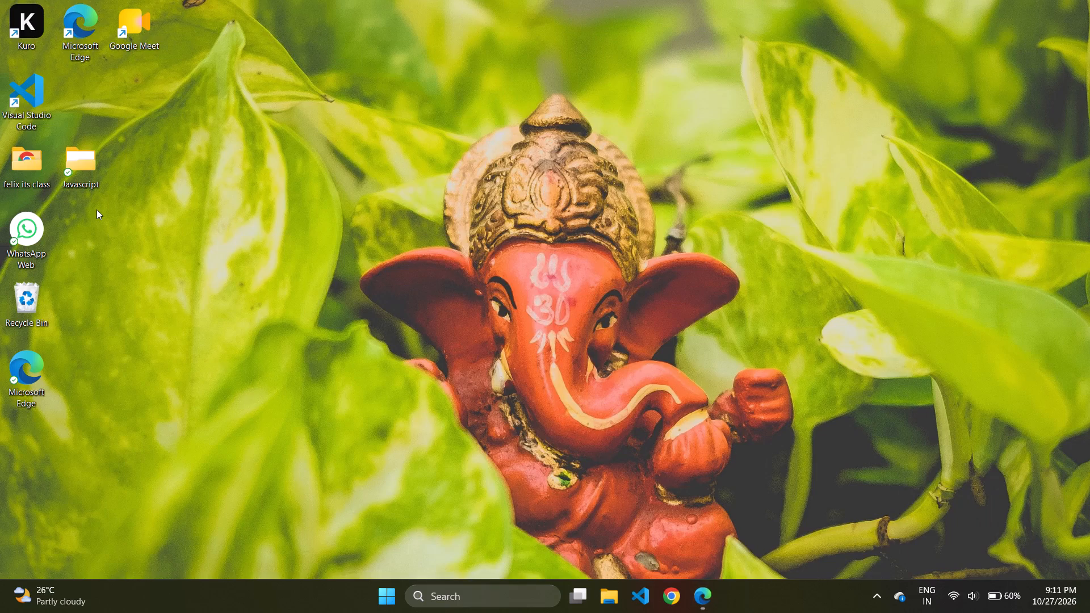
Open the Kuro app from the desktop.
{"action": "double_click", "coordinate": [16, 26]}
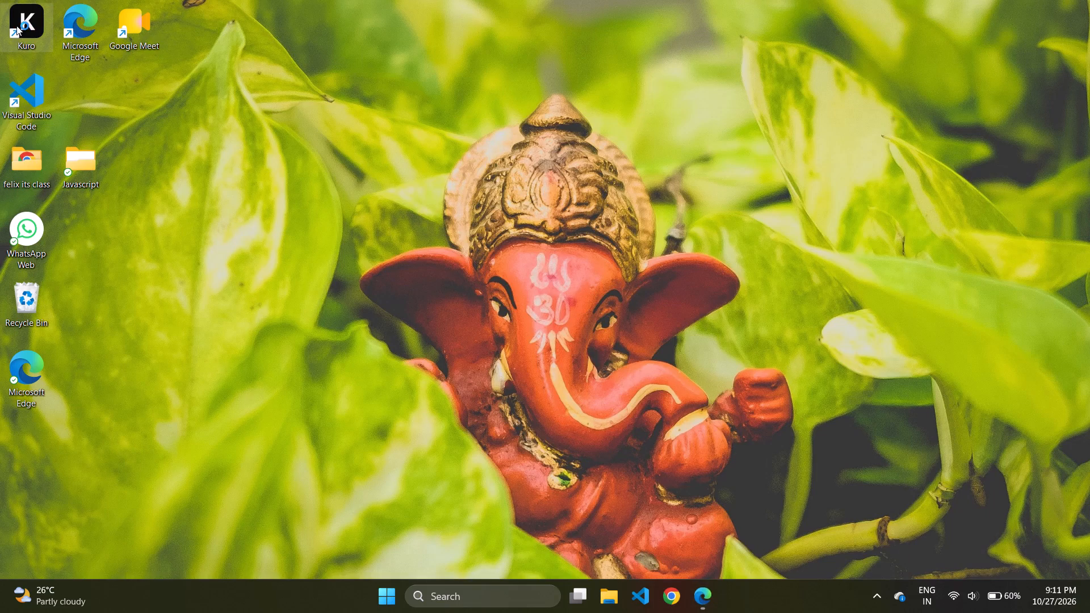
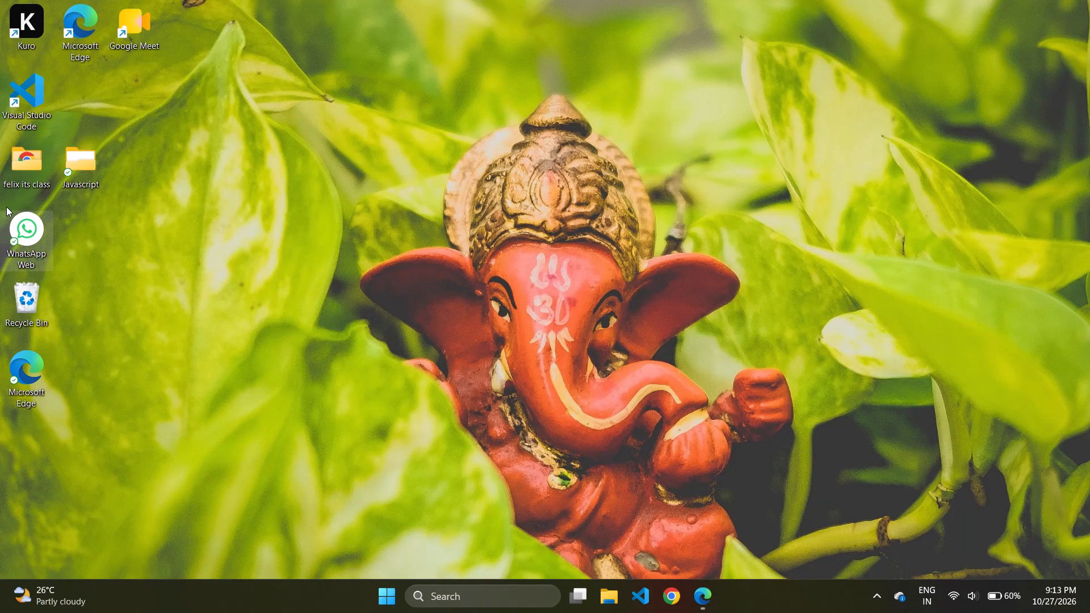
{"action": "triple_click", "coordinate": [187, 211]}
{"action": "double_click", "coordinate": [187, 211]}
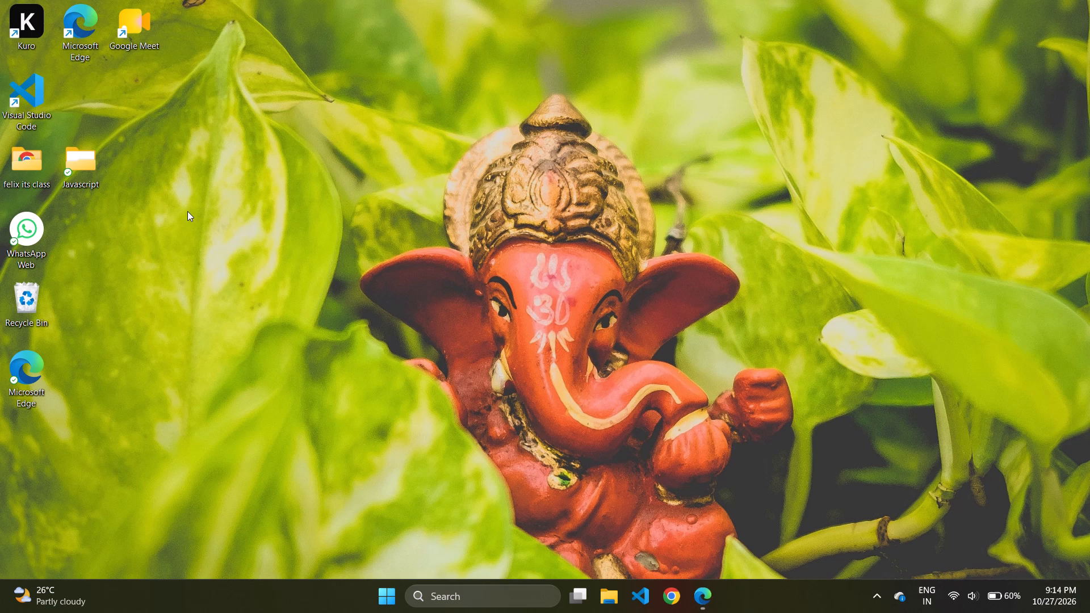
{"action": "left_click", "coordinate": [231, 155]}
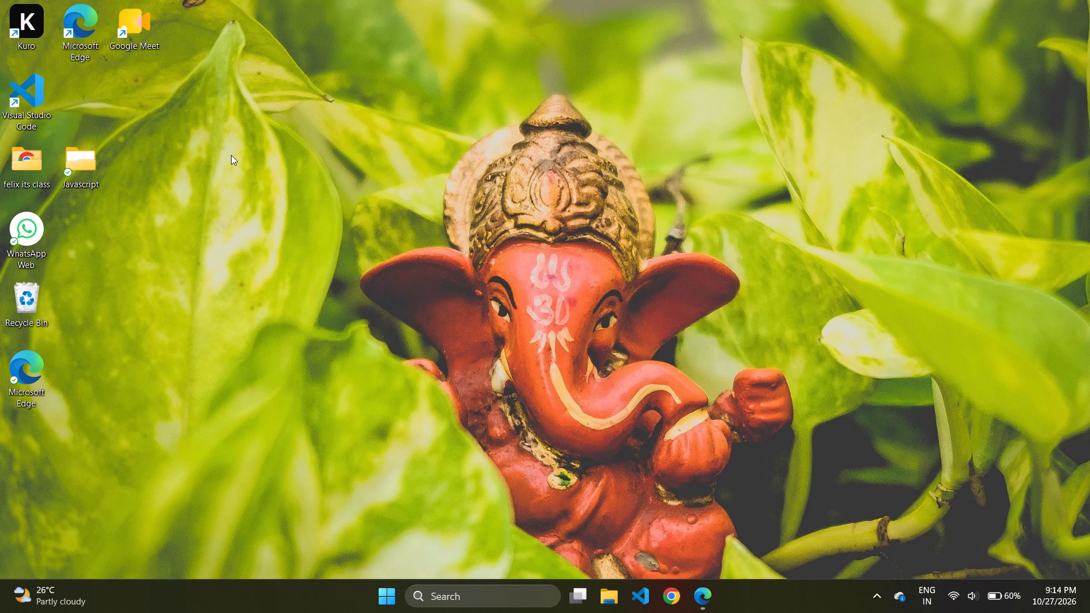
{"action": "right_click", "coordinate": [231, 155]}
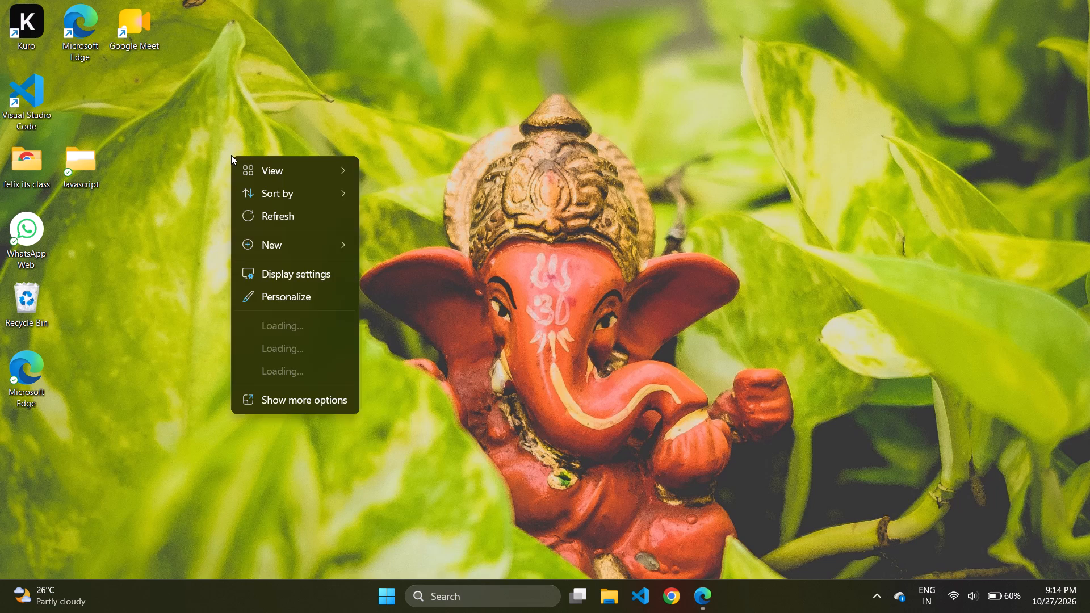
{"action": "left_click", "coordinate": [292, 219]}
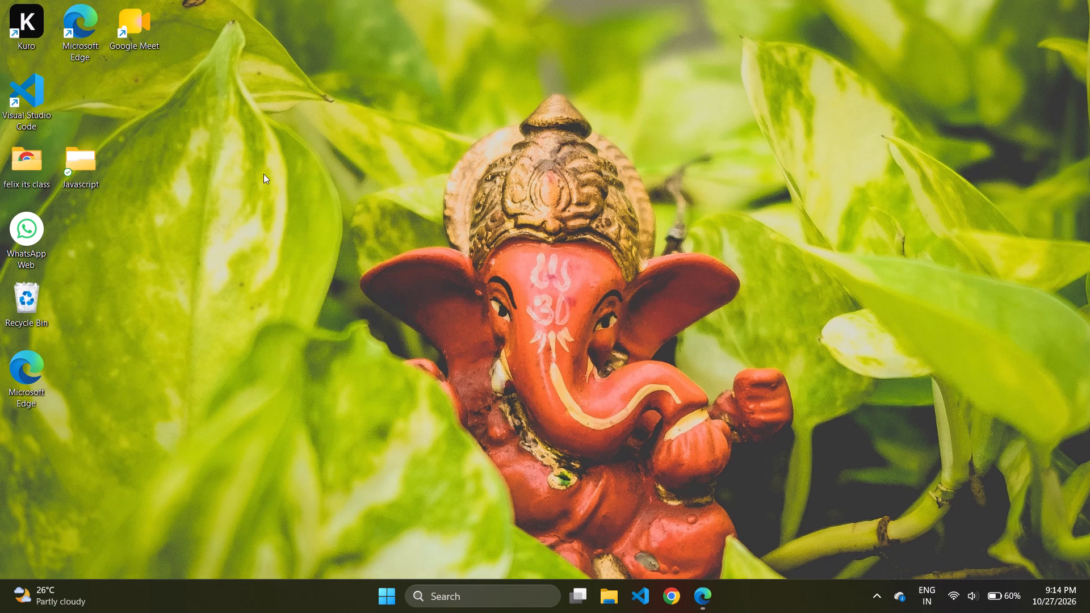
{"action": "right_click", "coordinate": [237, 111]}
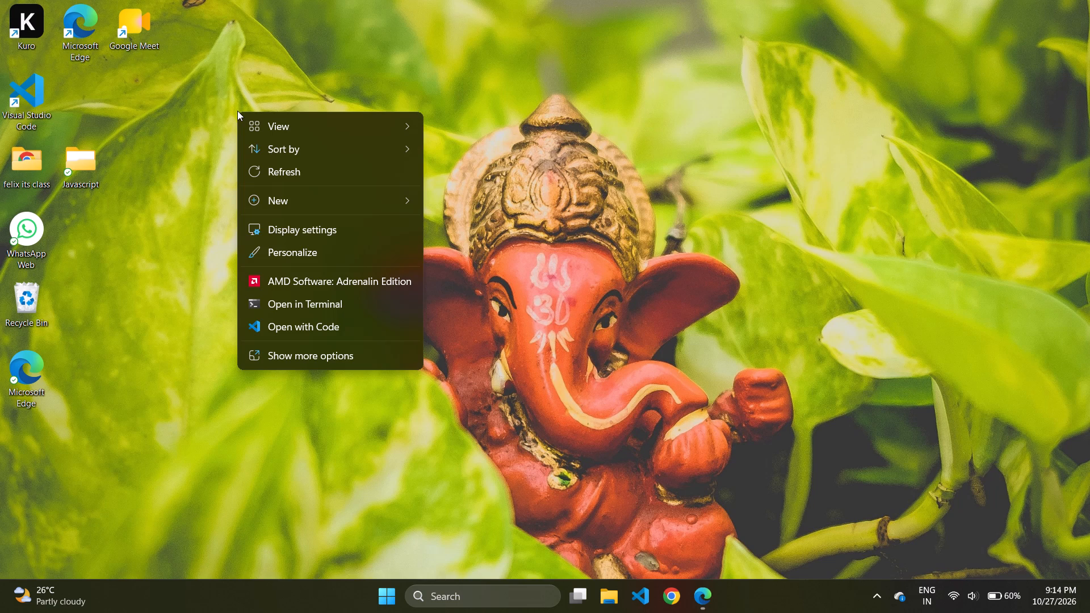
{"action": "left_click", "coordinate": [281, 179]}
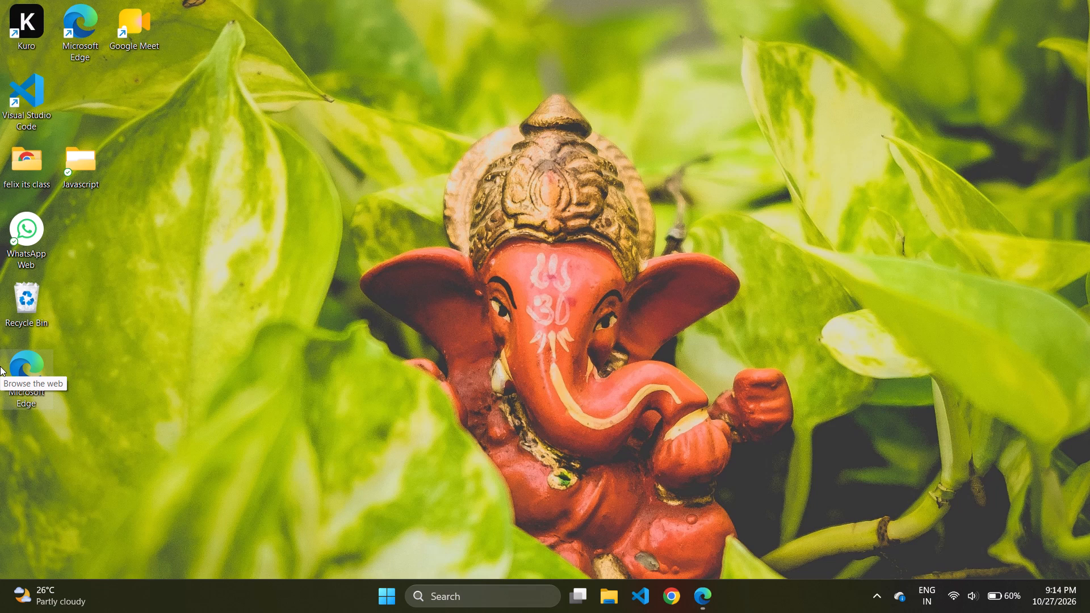
Switch to the FlowCV resume in Microsoft Edge and check the enlarged preview of the page, closing it when done.
{"action": "scroll", "coordinate": [0, 366], "scroll_direction": "left", "scroll_amount": 15}
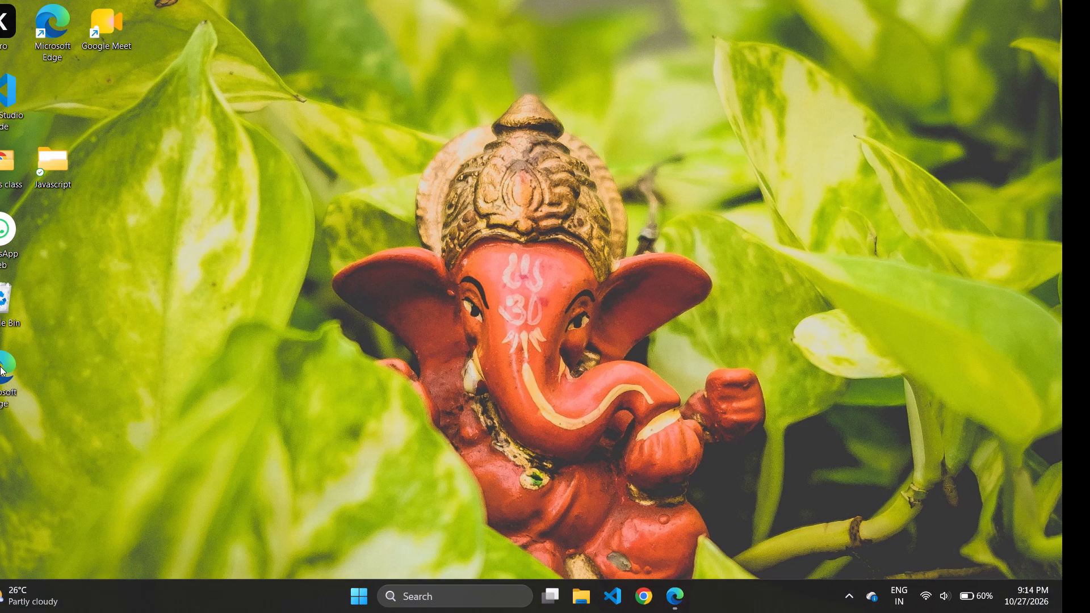
{"action": "scroll", "coordinate": [0, 366], "scroll_direction": "left", "scroll_amount": 8}
{"action": "scroll", "coordinate": [458, 0], "scroll_direction": "right", "scroll_amount": 18}
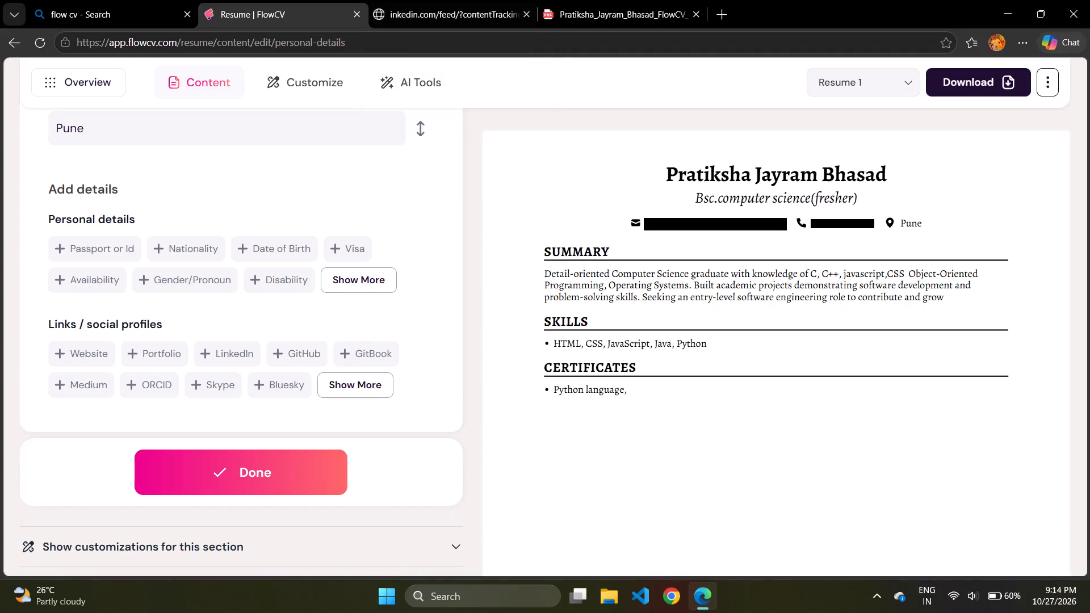
{"action": "triple_click", "coordinate": [655, 399]}
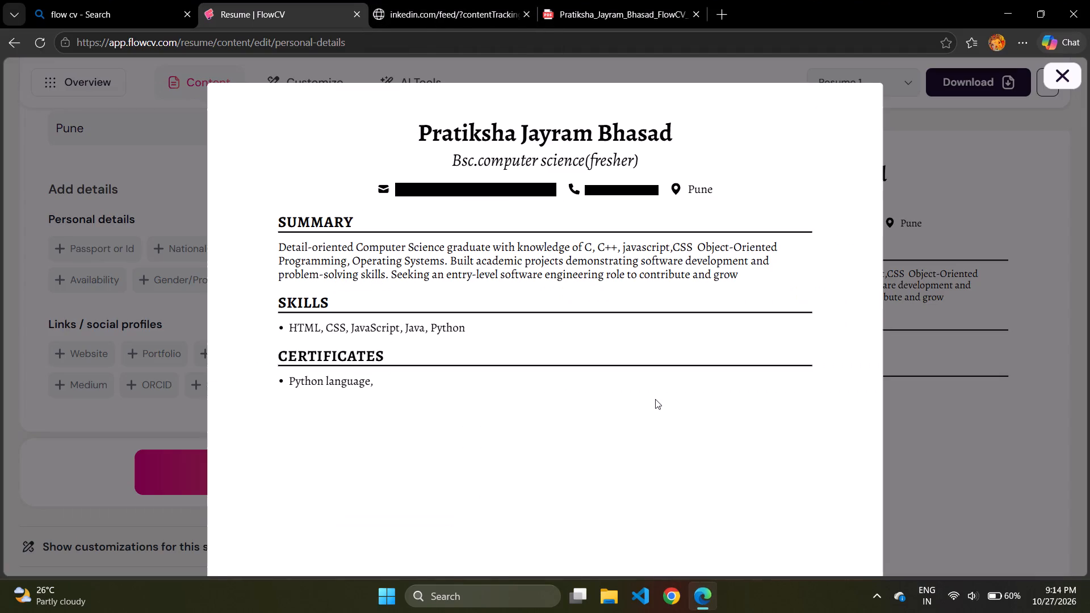
{"action": "left_click", "coordinate": [934, 486]}
{"action": "scroll", "coordinate": [934, 486], "scroll_direction": "down", "scroll_amount": 1}
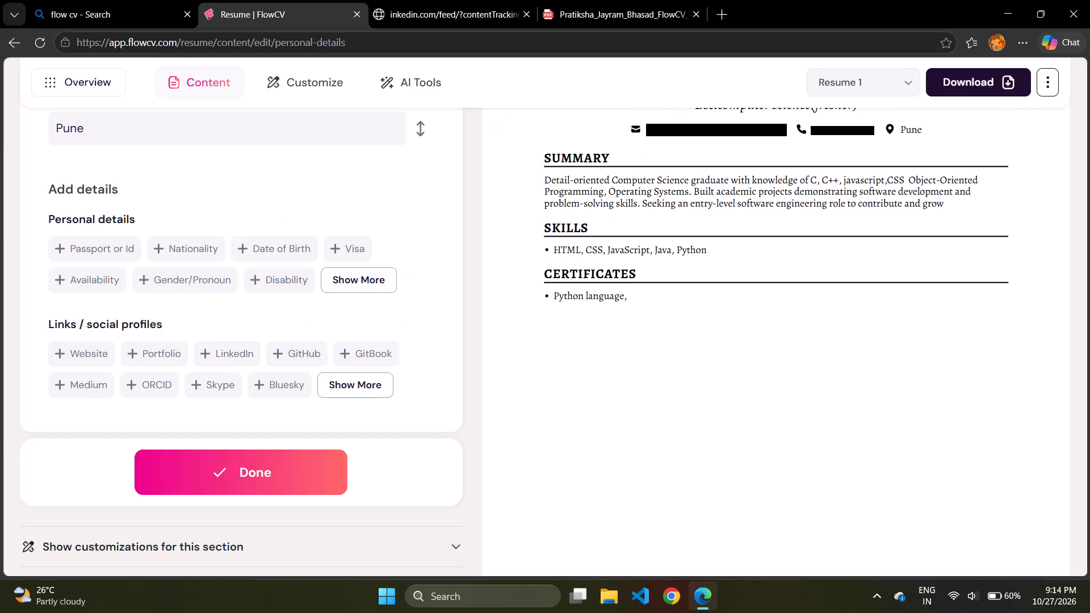
Finish editing the personal details and return to the resume's content section overview.
{"action": "left_click", "coordinate": [290, 488]}
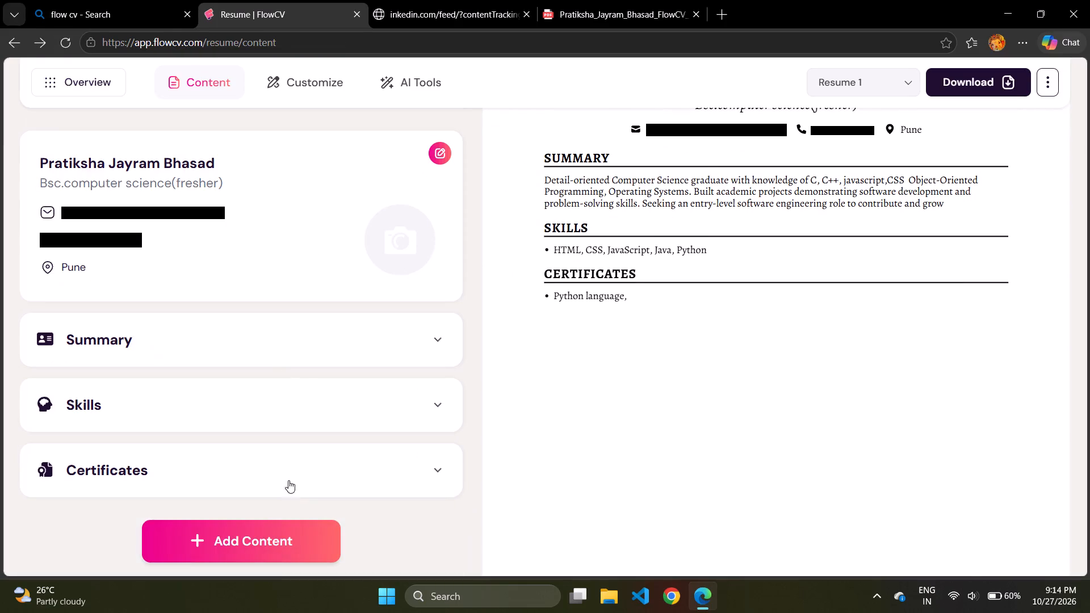
{"action": "left_click", "coordinate": [177, 295]}
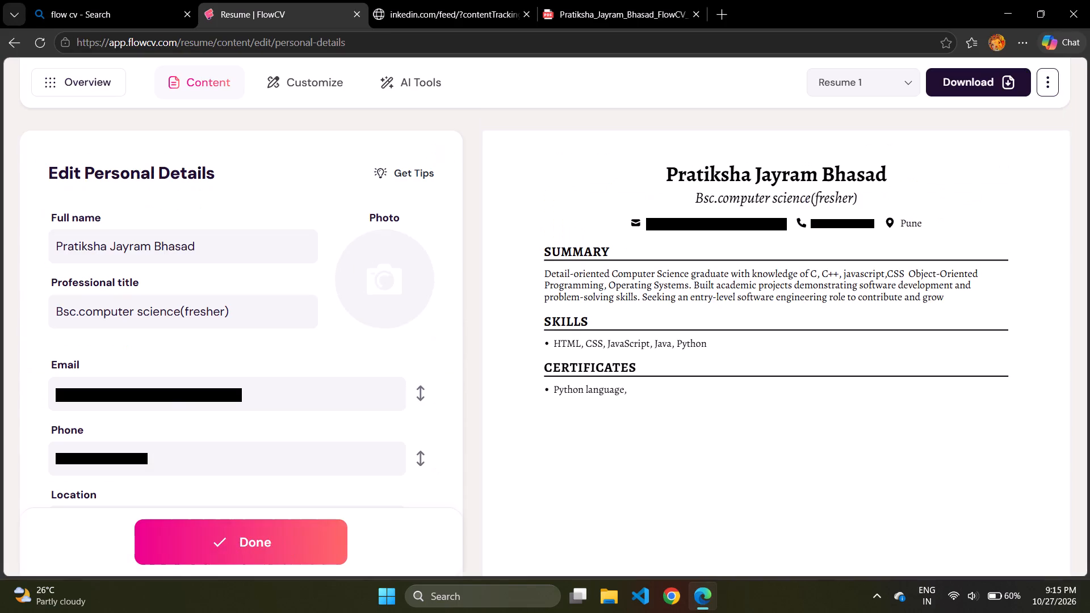
{"action": "left_click", "coordinate": [229, 524]}
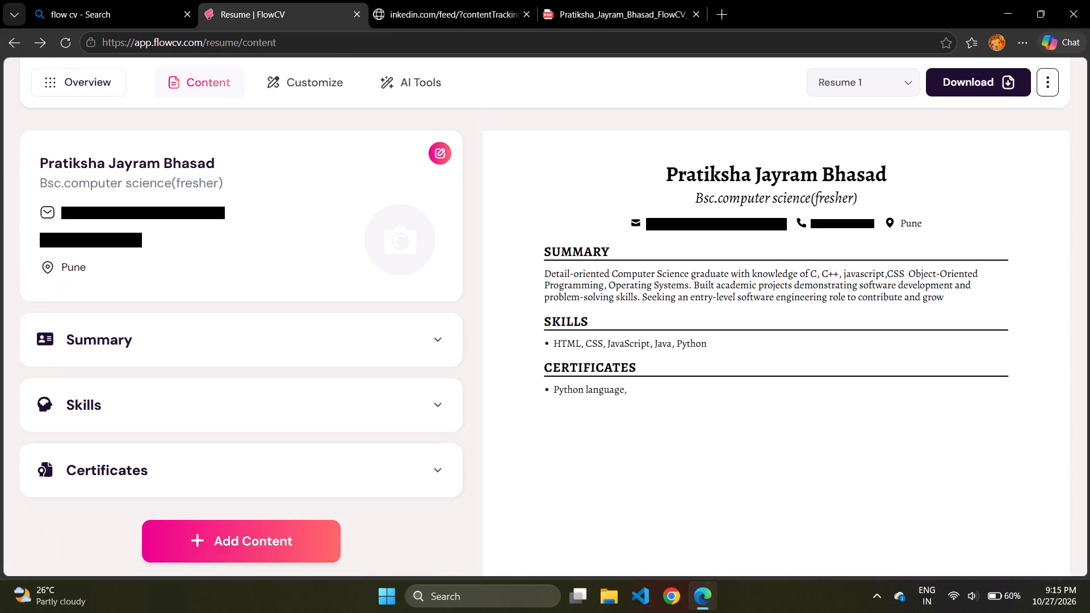
Check the enlarged preview of the resume page from the content overview and close it.
{"action": "left_click", "coordinate": [629, 390]}
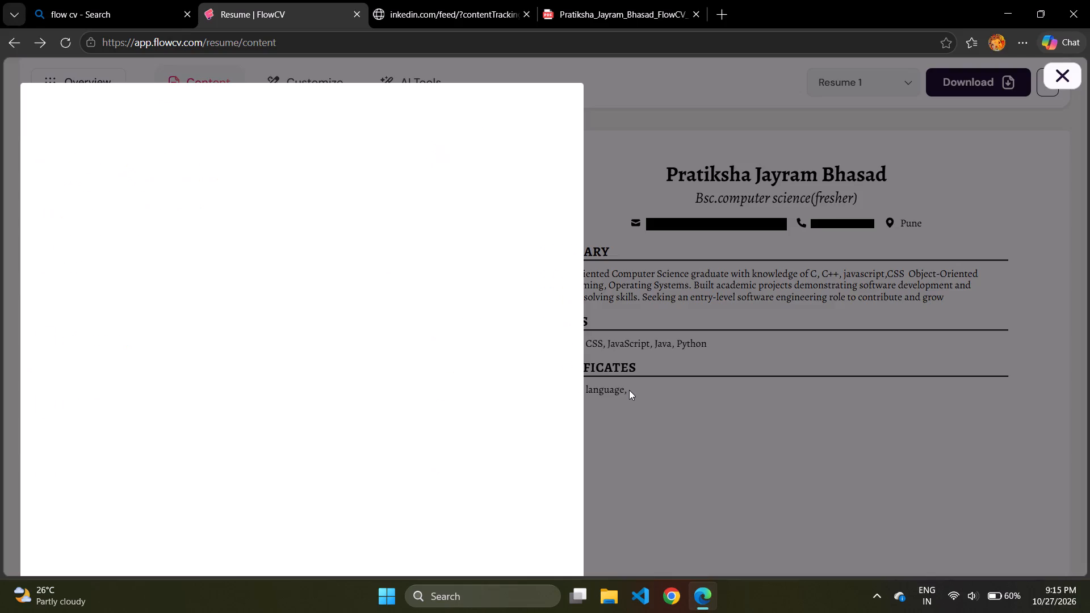
{"action": "left_click", "coordinate": [915, 452]}
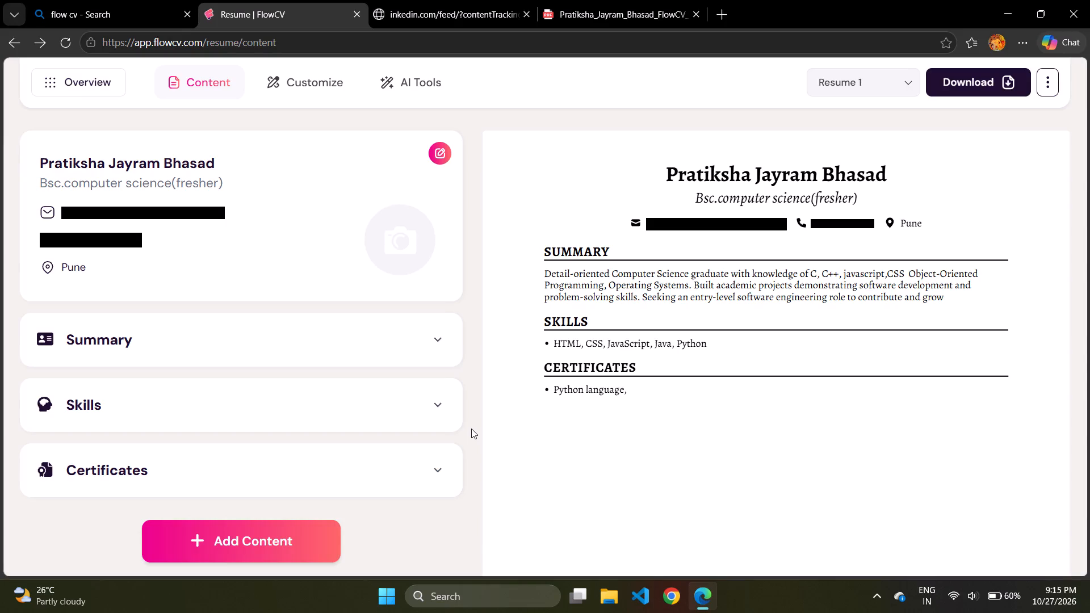
Expand the Skills section and the Certificates section in turn to examine their entries.
{"action": "left_click", "coordinate": [426, 418]}
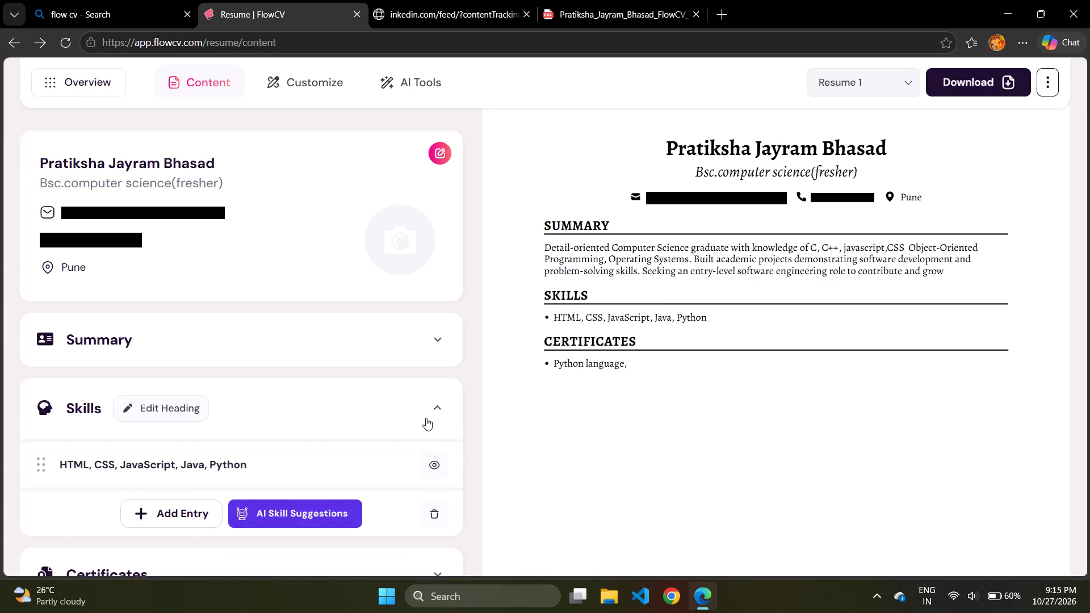
{"action": "left_click", "coordinate": [426, 418]}
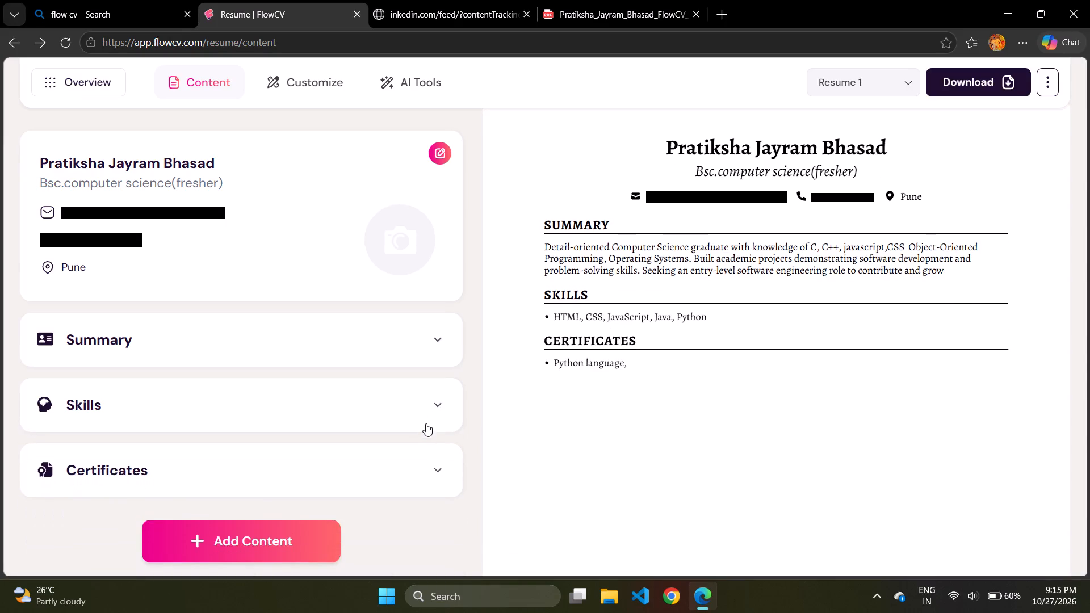
{"action": "left_click", "coordinate": [443, 471]}
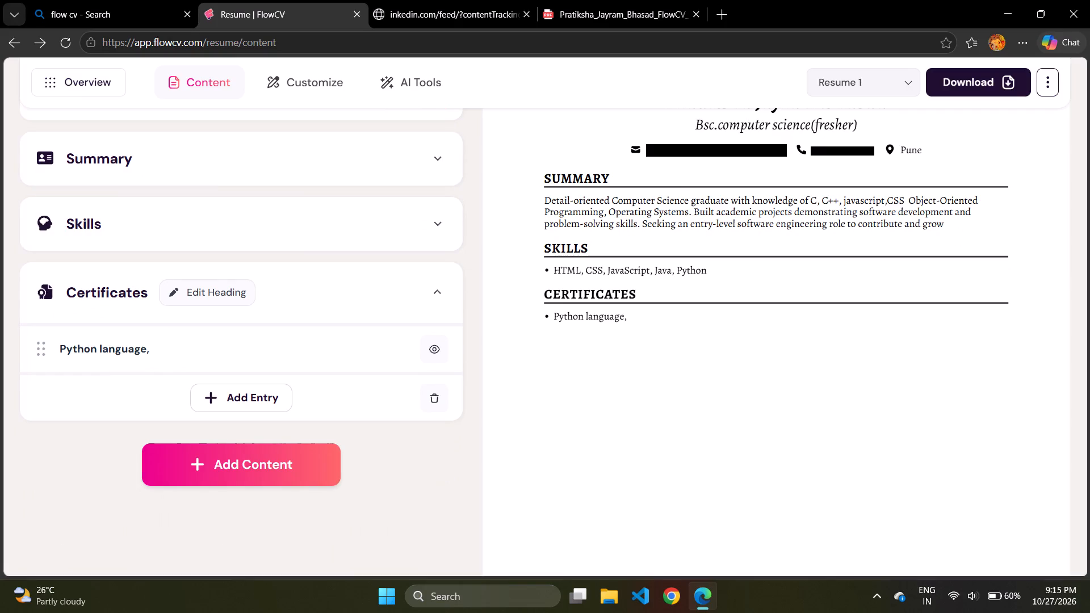
Review the resume page repeatedly in the enlarged preview, closing the preview each time.
{"action": "left_click", "coordinate": [636, 323]}
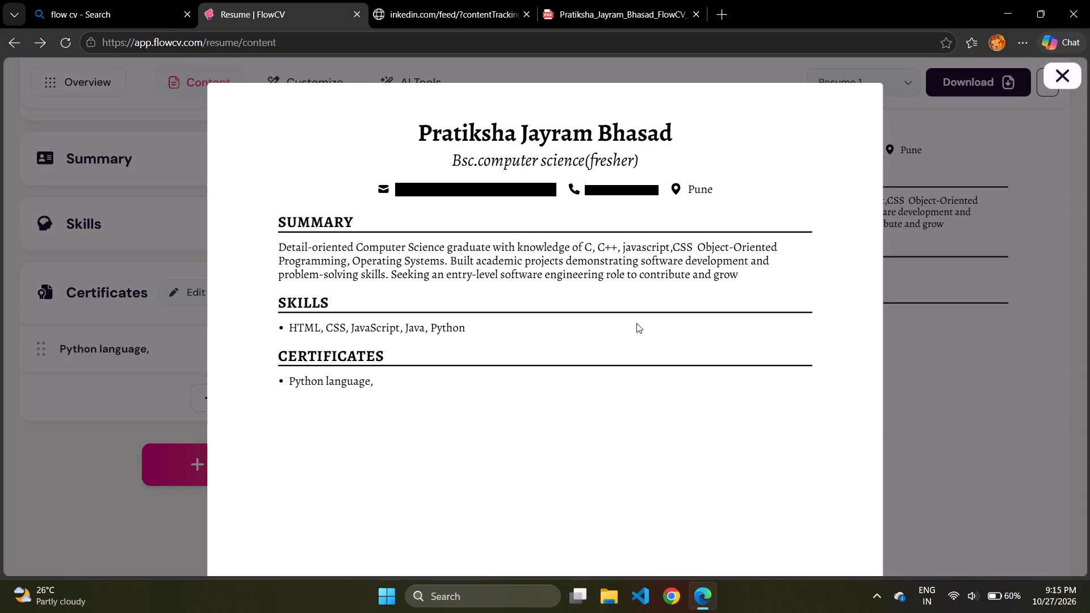
{"action": "left_click", "coordinate": [936, 355]}
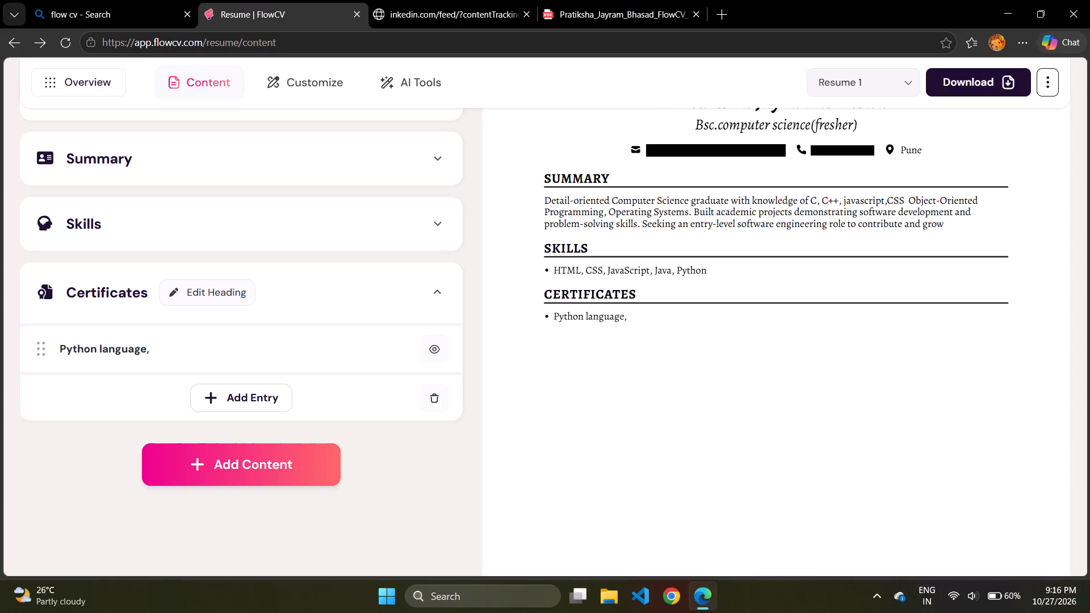
{"action": "left_click", "coordinate": [634, 317]}
{"action": "left_click", "coordinate": [543, 457]}
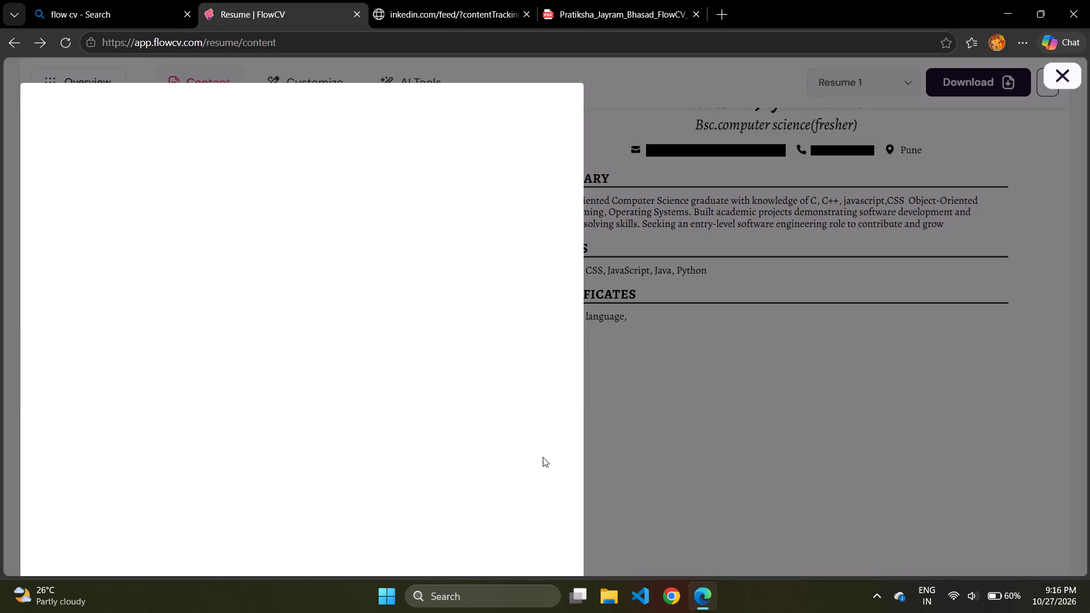
{"action": "left_click", "coordinate": [1060, 460]}
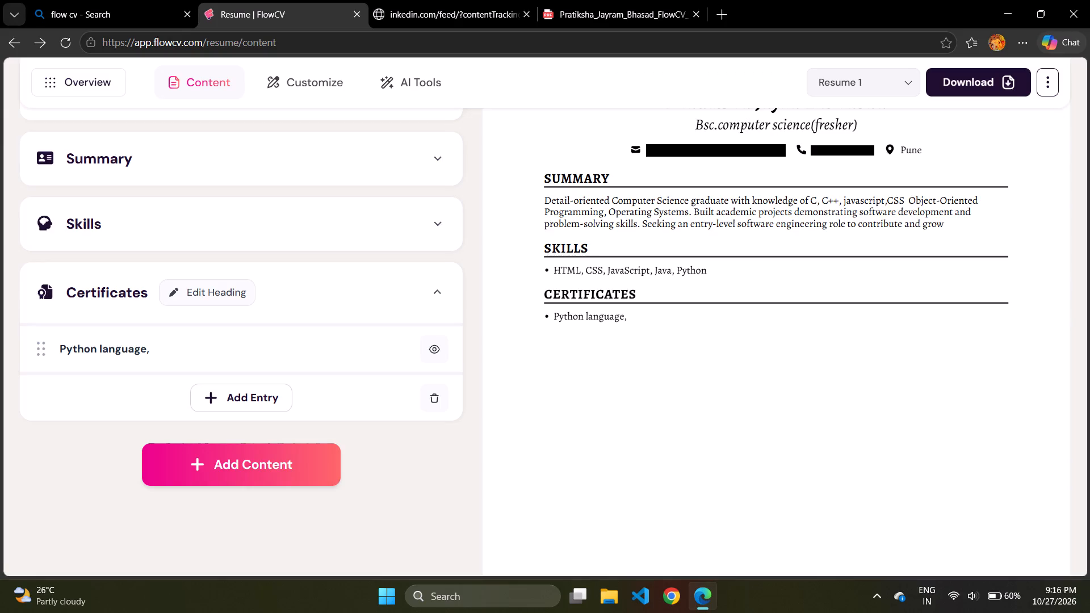
{"action": "left_click", "coordinate": [636, 325]}
{"action": "left_click", "coordinate": [964, 401]}
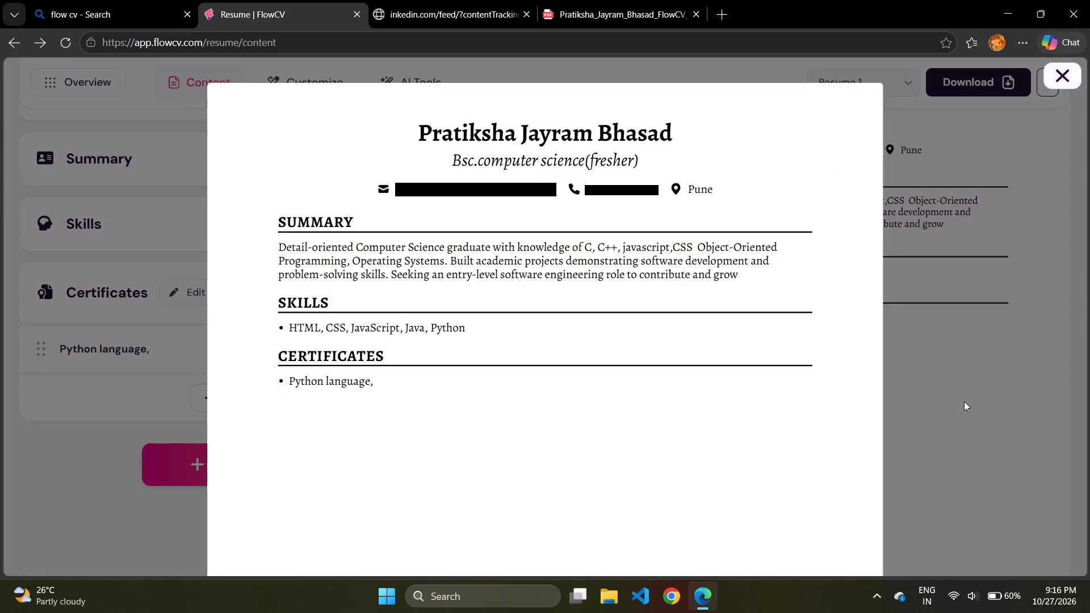
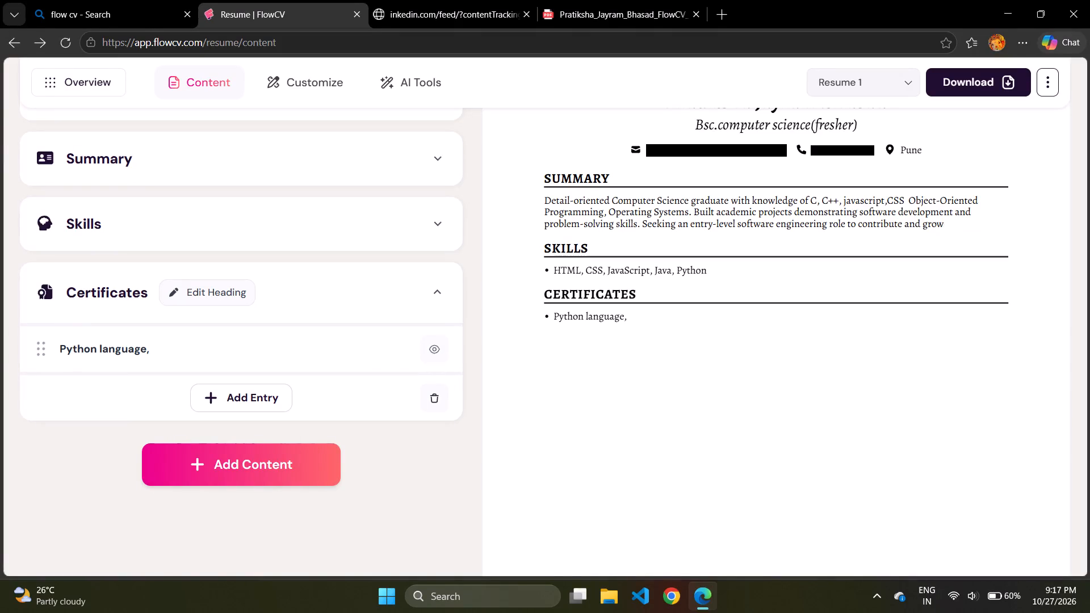
Examine the summary, skills and certificates on the resume page in the enlarged preview, closing it each time.
{"action": "left_click", "coordinate": [601, 413]}
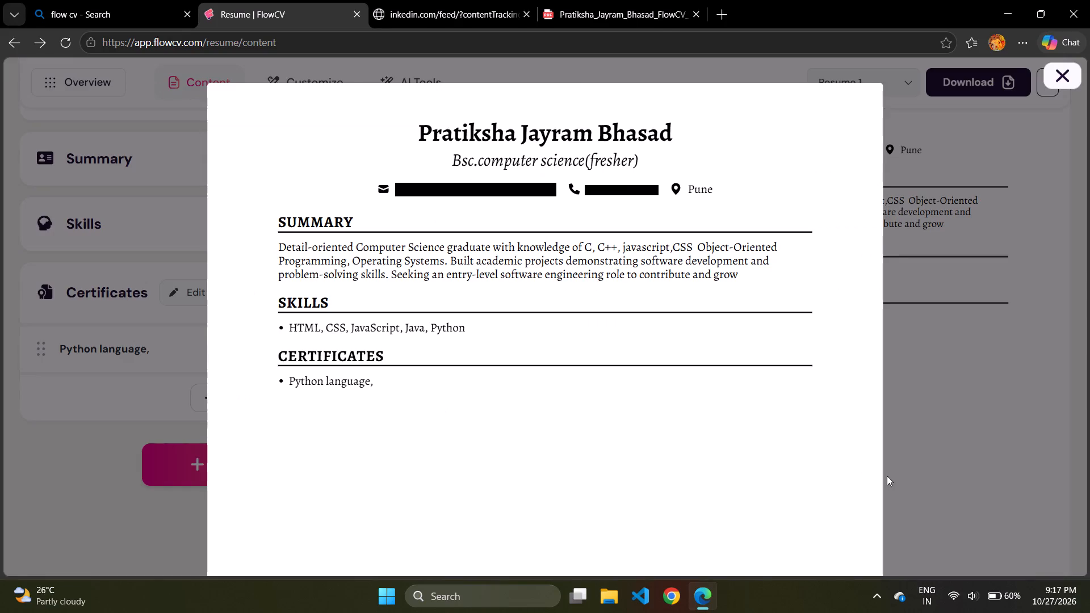
{"action": "left_click", "coordinate": [964, 469]}
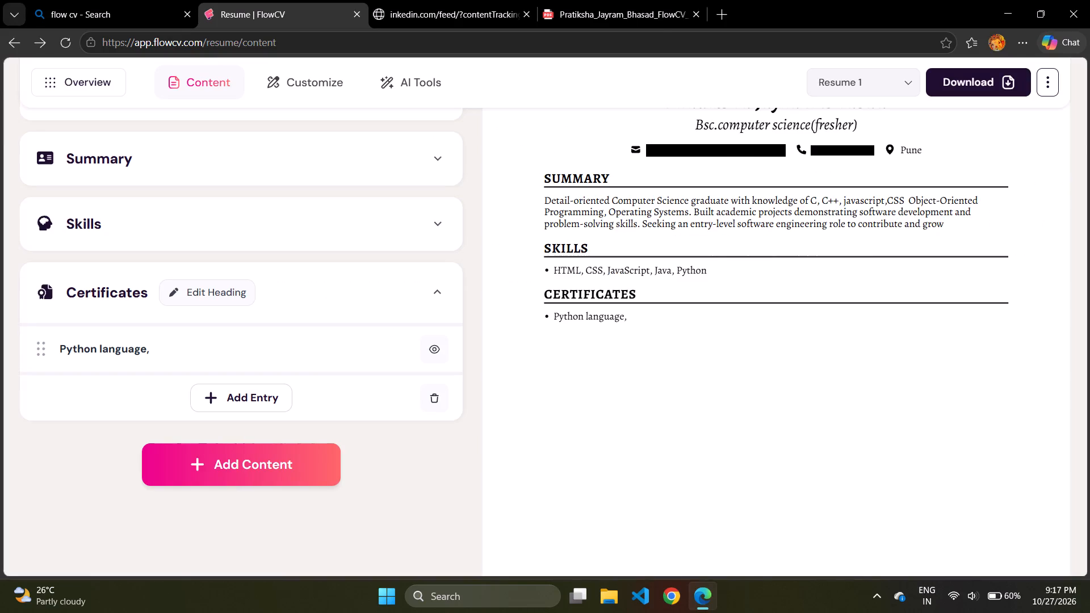
{"action": "left_click", "coordinate": [635, 320]}
{"action": "left_click", "coordinate": [921, 359]}
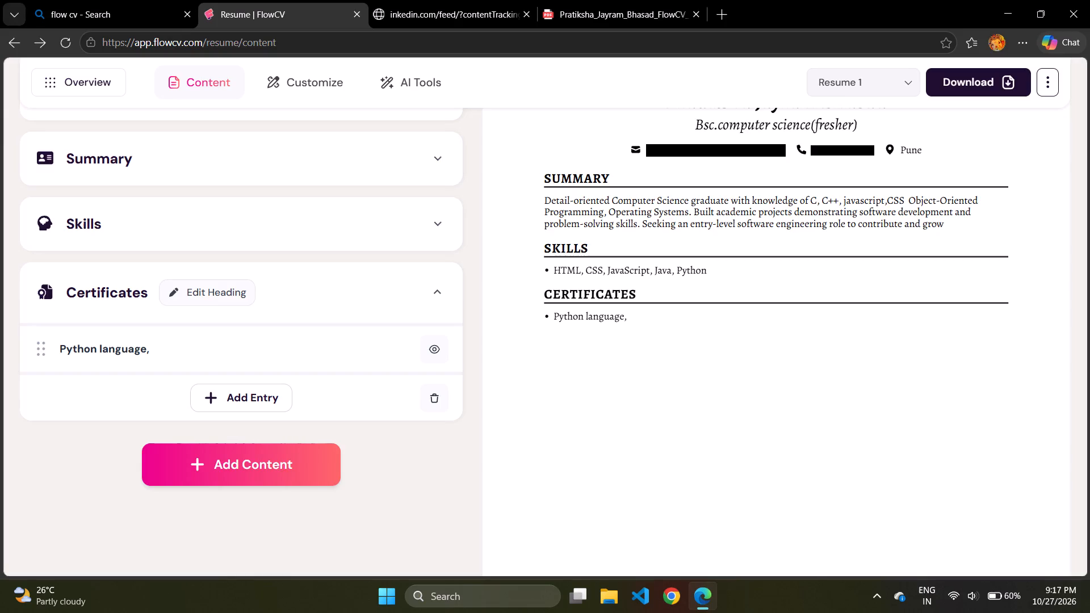
{"action": "left_click", "coordinate": [631, 316]}
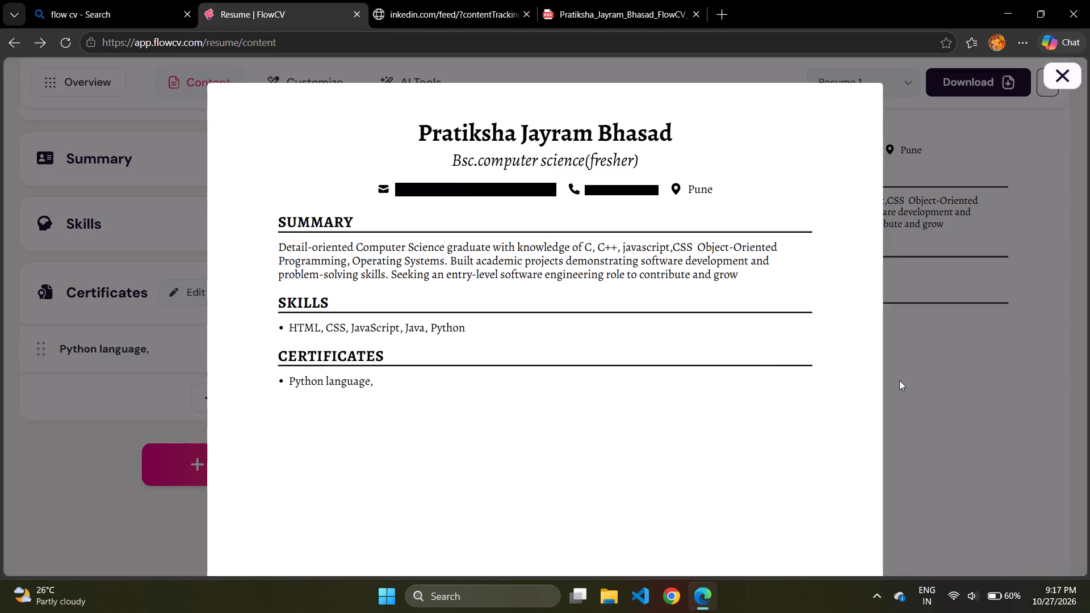
{"action": "left_click", "coordinate": [937, 380]}
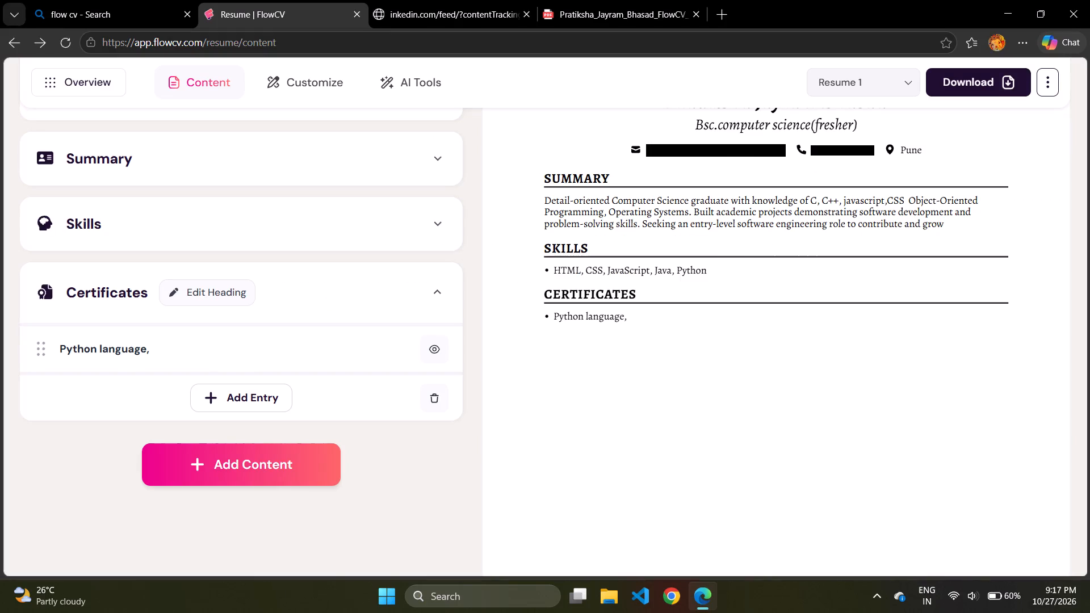
{"action": "left_click", "coordinate": [660, 311]}
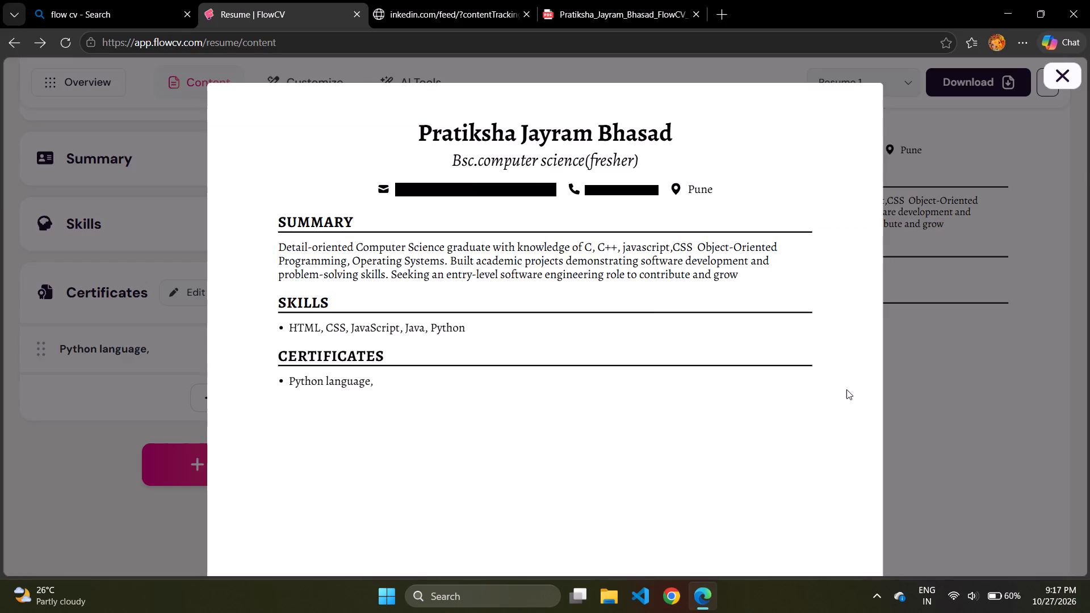
{"action": "left_click", "coordinate": [1020, 380]}
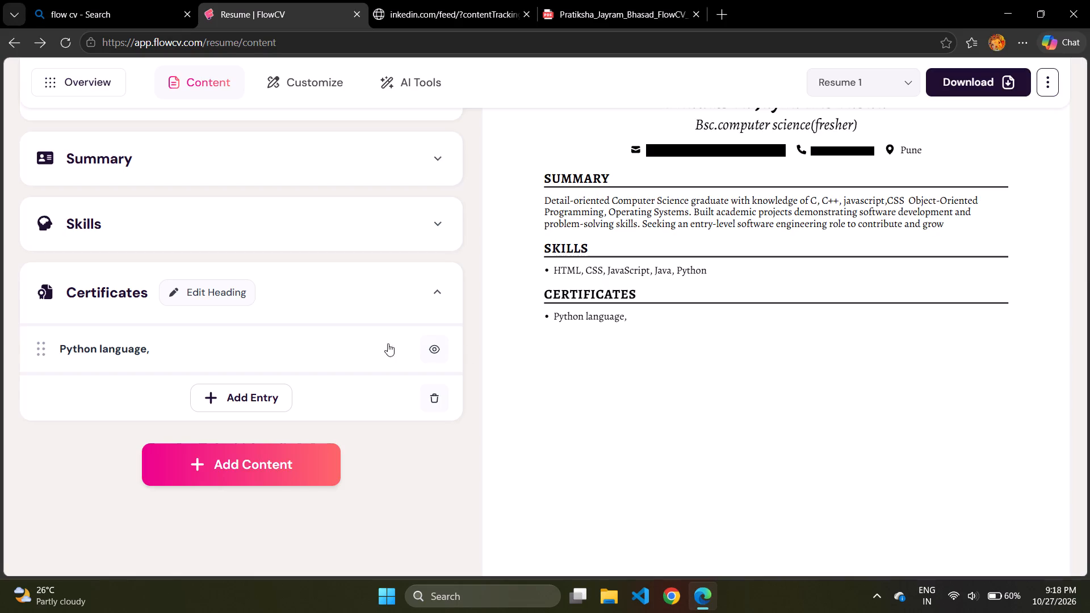
Open the Python language entry in the Certificates section for editing, with the certificate name field active.
{"action": "left_click", "coordinate": [364, 343]}
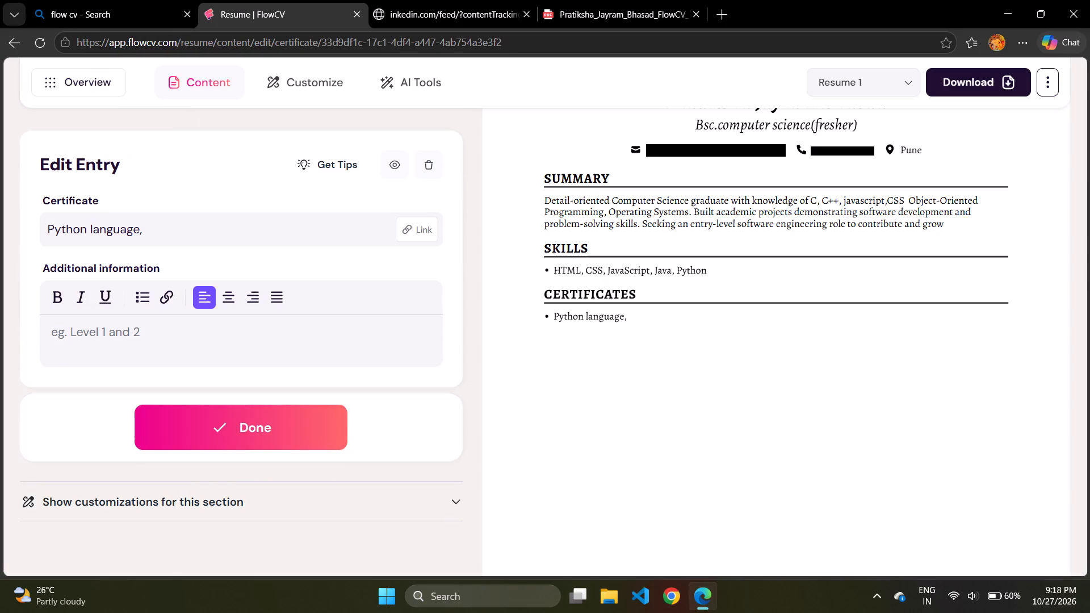
{"action": "scroll", "coordinate": [364, 343], "scroll_direction": "up", "scroll_amount": 2}
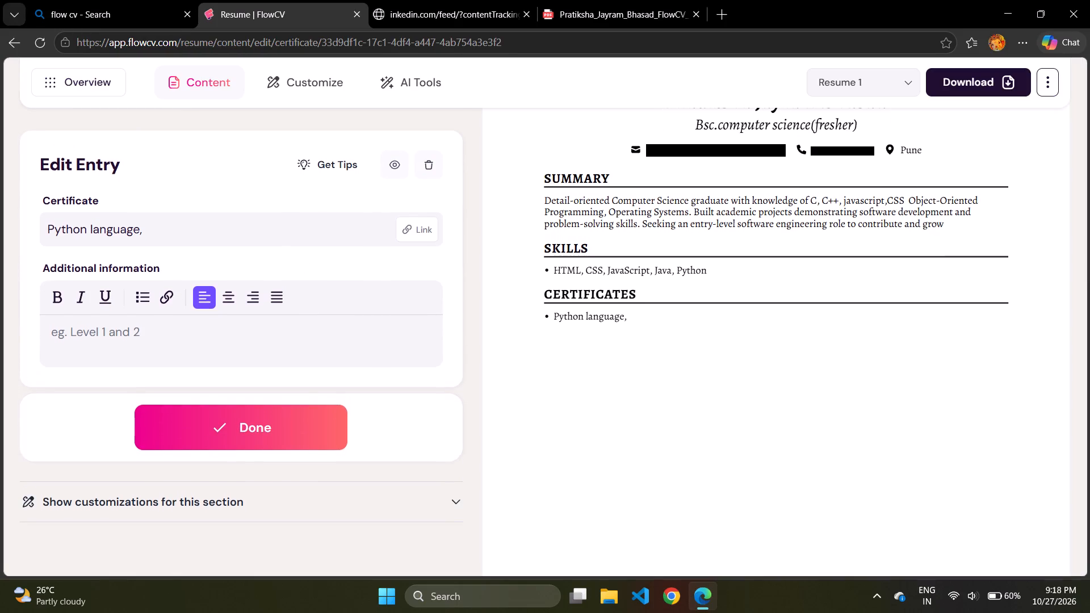
{"action": "left_click", "coordinate": [302, 241]}
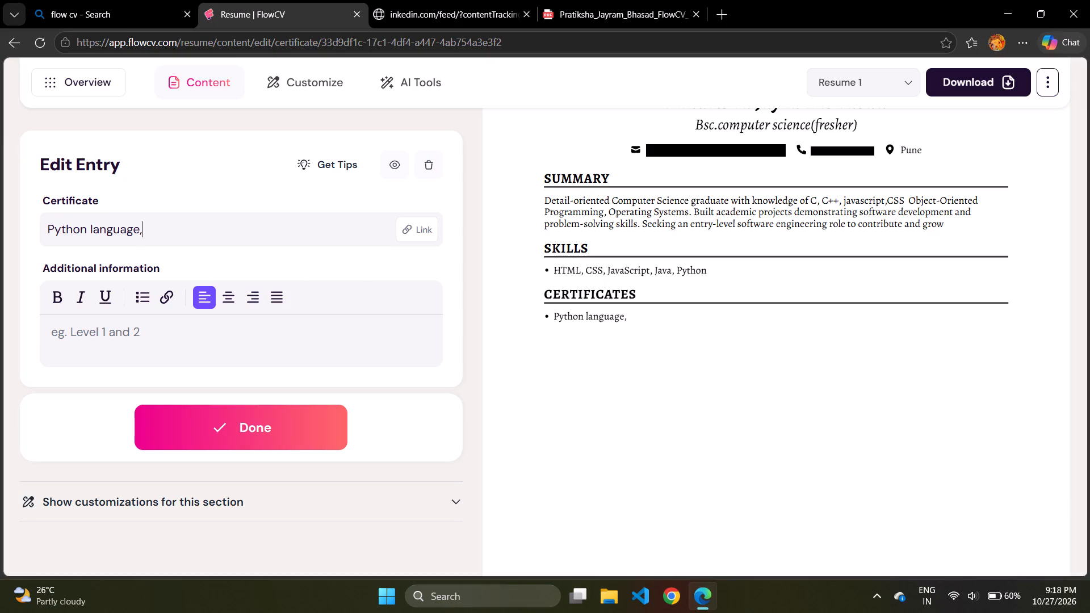
Compare the certificate entry with the resume page by checking the enlarged preview several times, closing it after each check.
{"action": "left_click", "coordinate": [532, 410]}
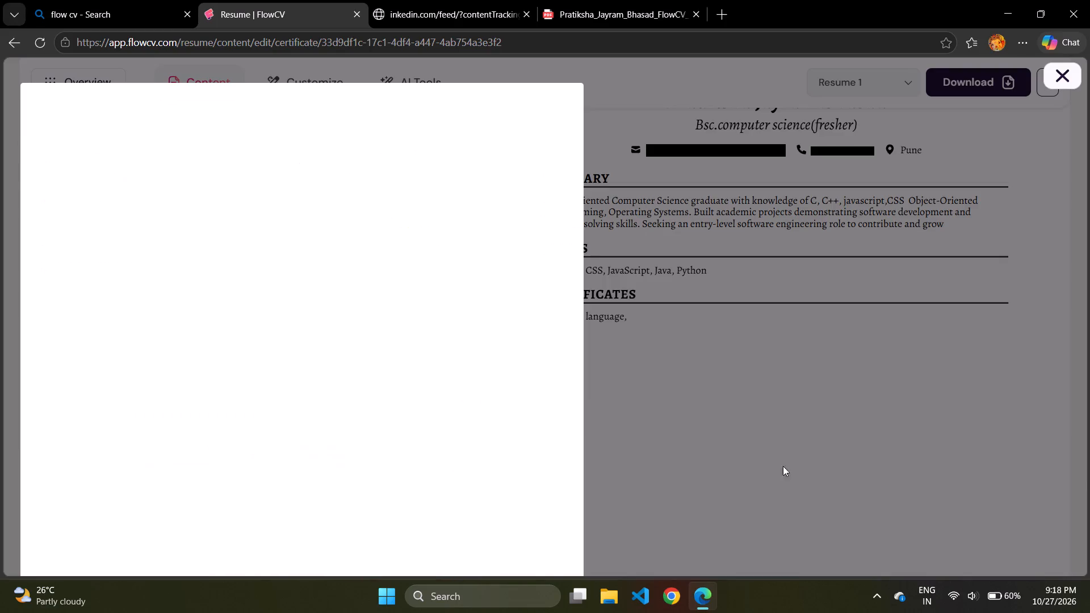
{"action": "left_click", "coordinate": [955, 440]}
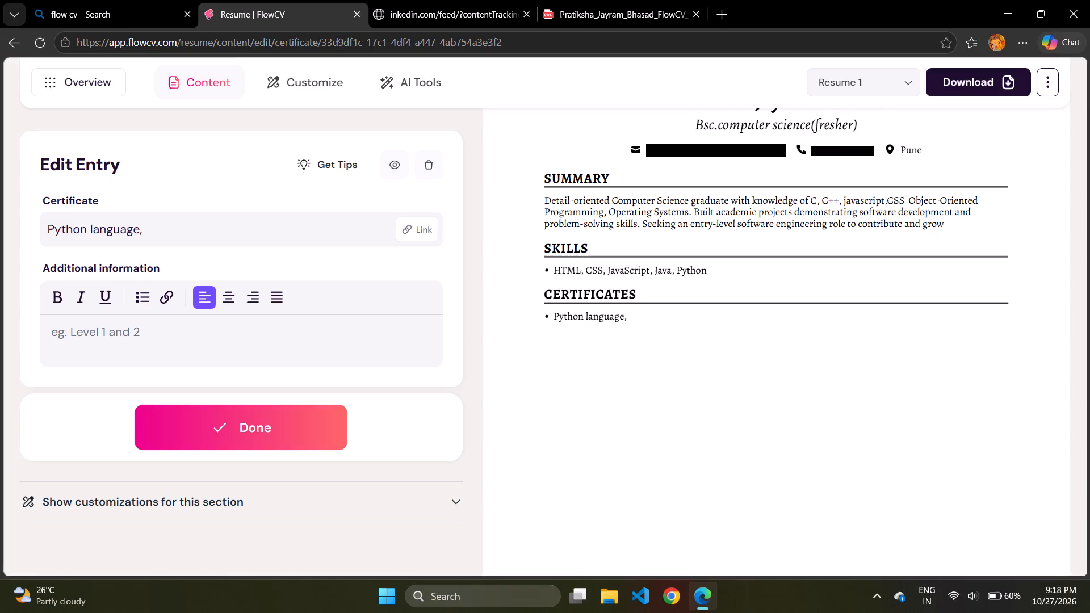
{"action": "left_click", "coordinate": [638, 320]}
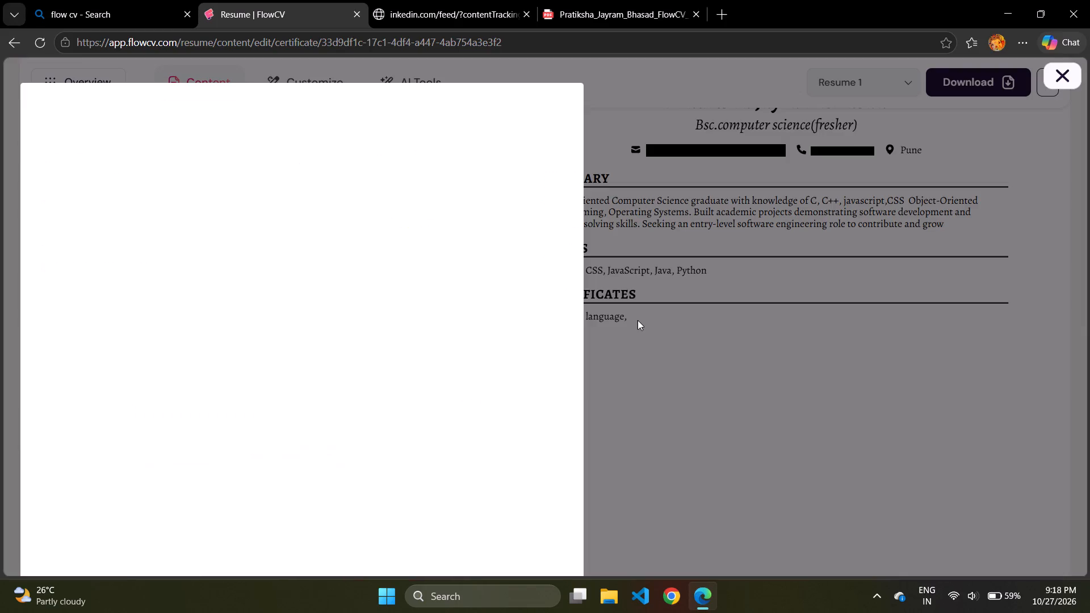
{"action": "left_click", "coordinate": [435, 387]}
{"action": "left_click", "coordinate": [926, 419]}
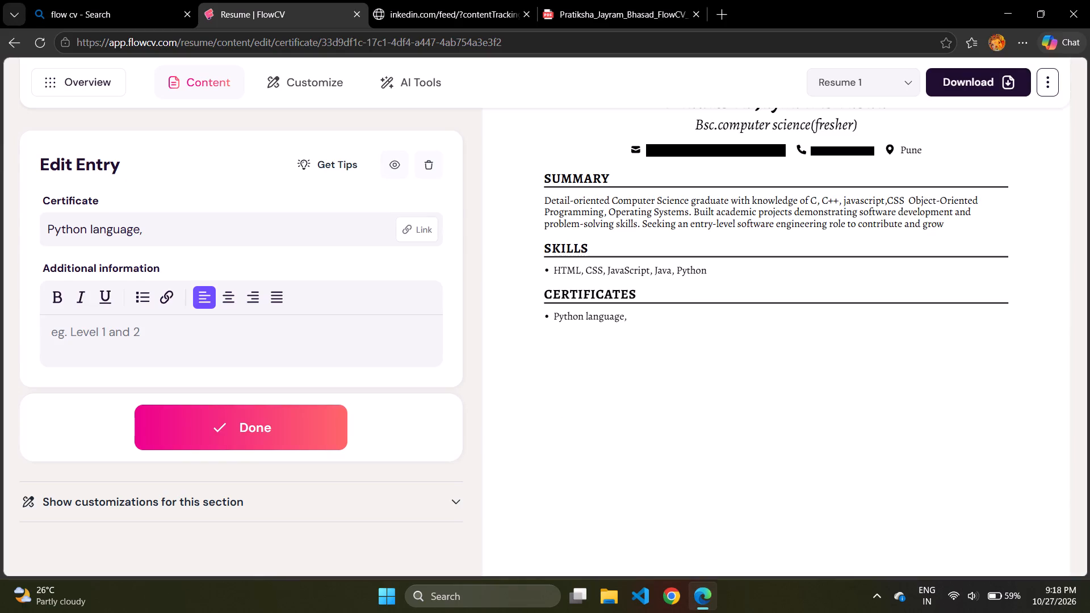
{"action": "left_click", "coordinate": [634, 325]}
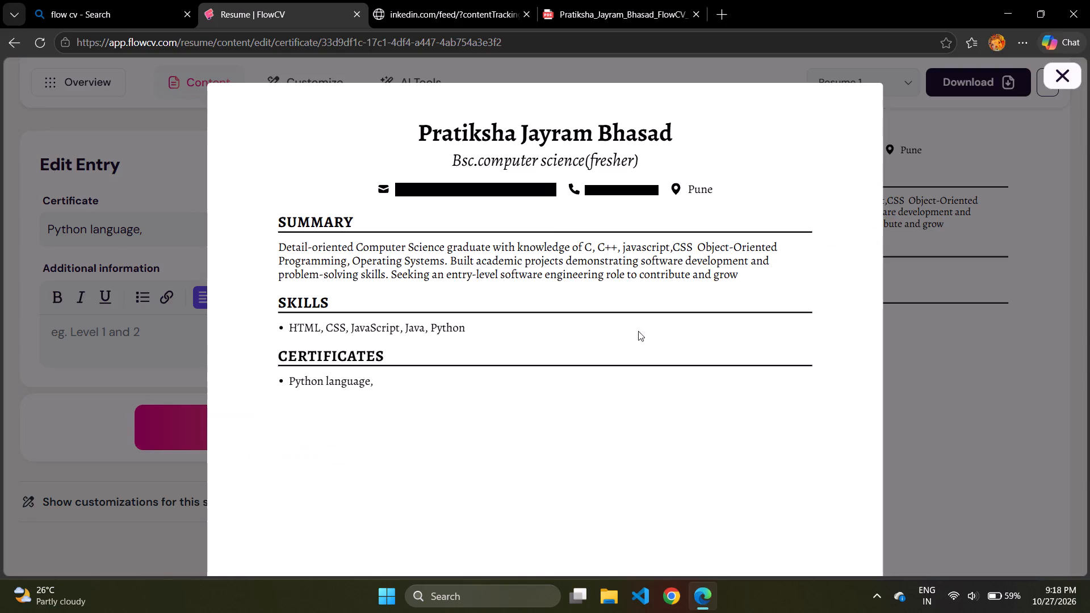
{"action": "left_click", "coordinate": [909, 368]}
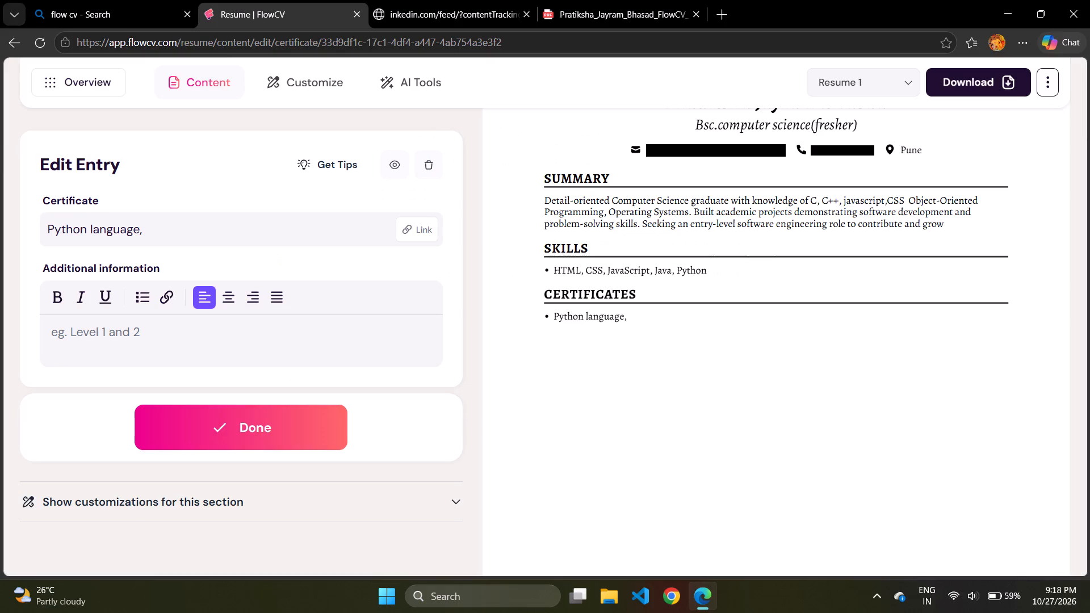
{"action": "left_click", "coordinate": [648, 318]}
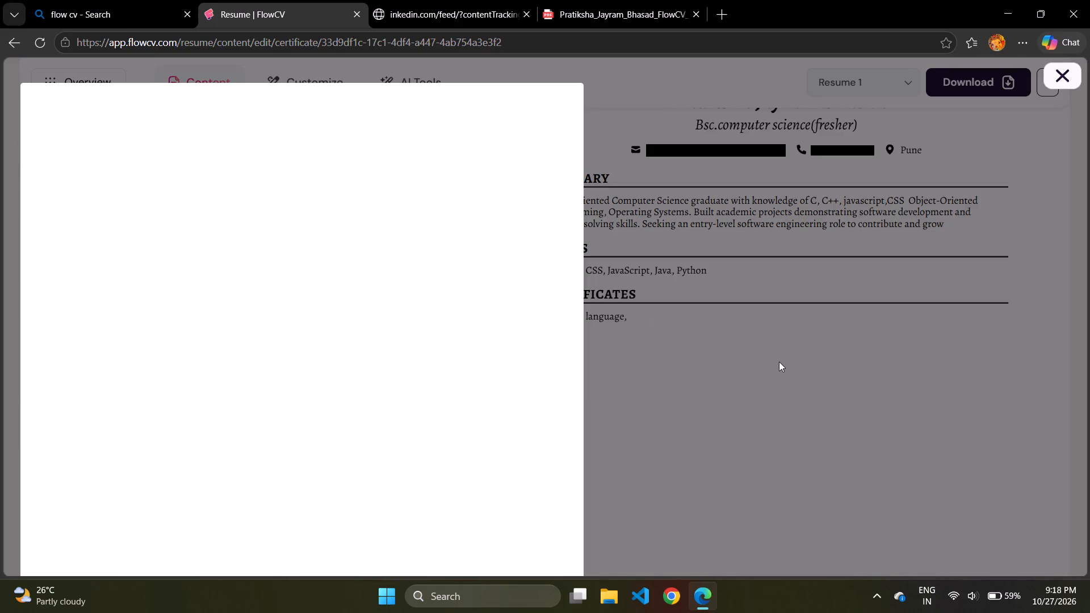
{"action": "left_click", "coordinate": [930, 380]}
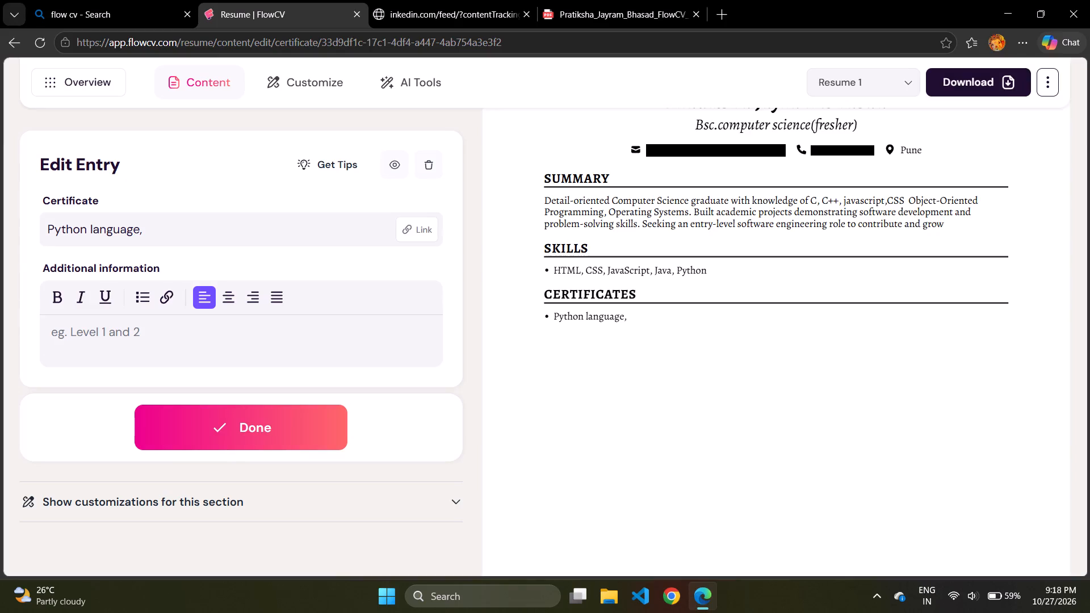
{"action": "left_click", "coordinate": [946, 232]}
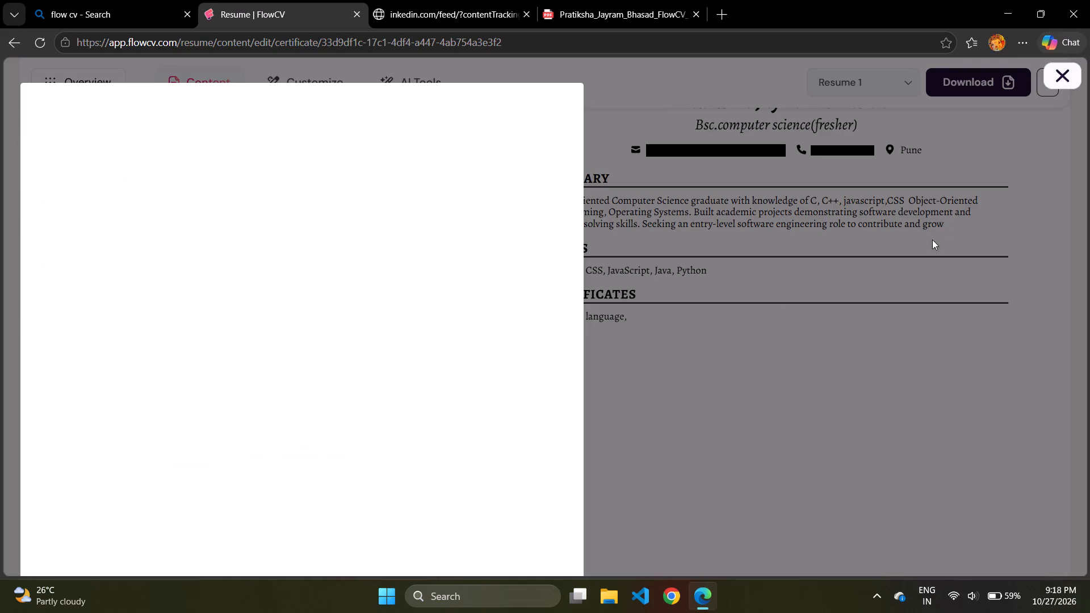
{"action": "left_click", "coordinate": [758, 271]}
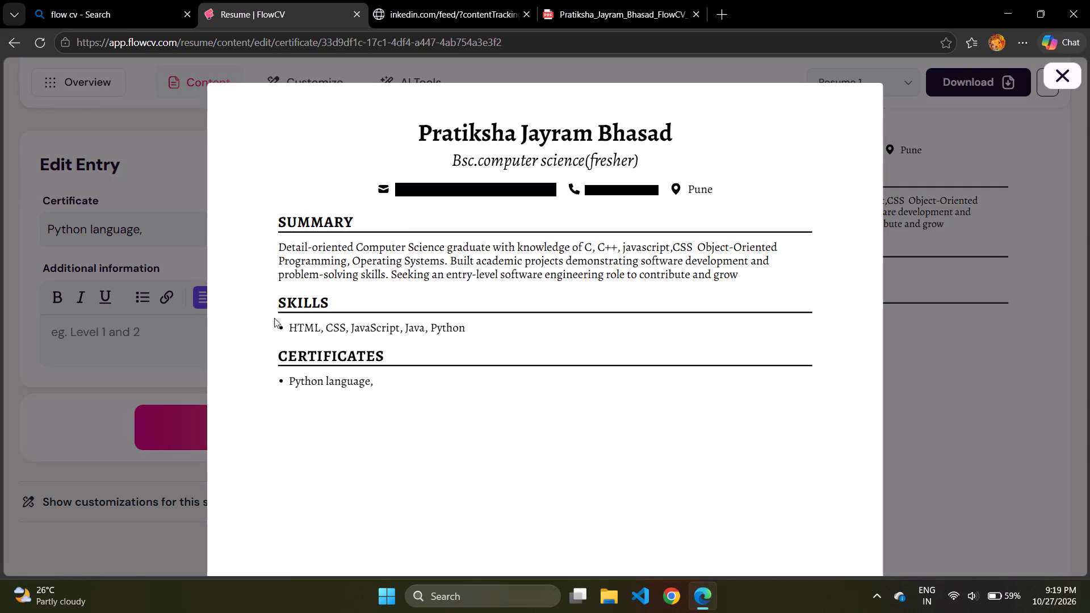
{"action": "left_click", "coordinate": [1024, 397]}
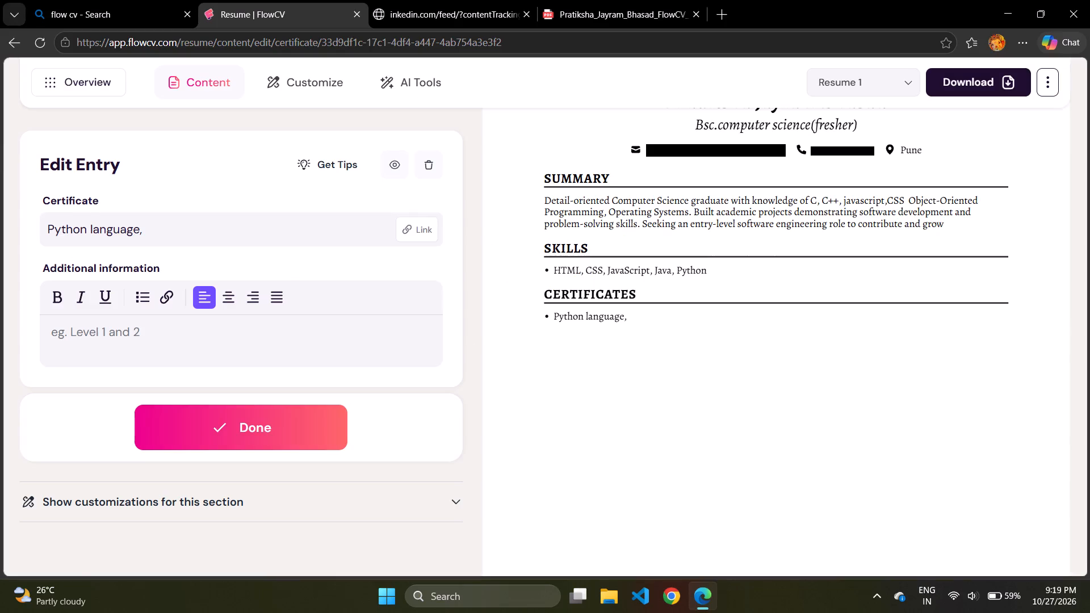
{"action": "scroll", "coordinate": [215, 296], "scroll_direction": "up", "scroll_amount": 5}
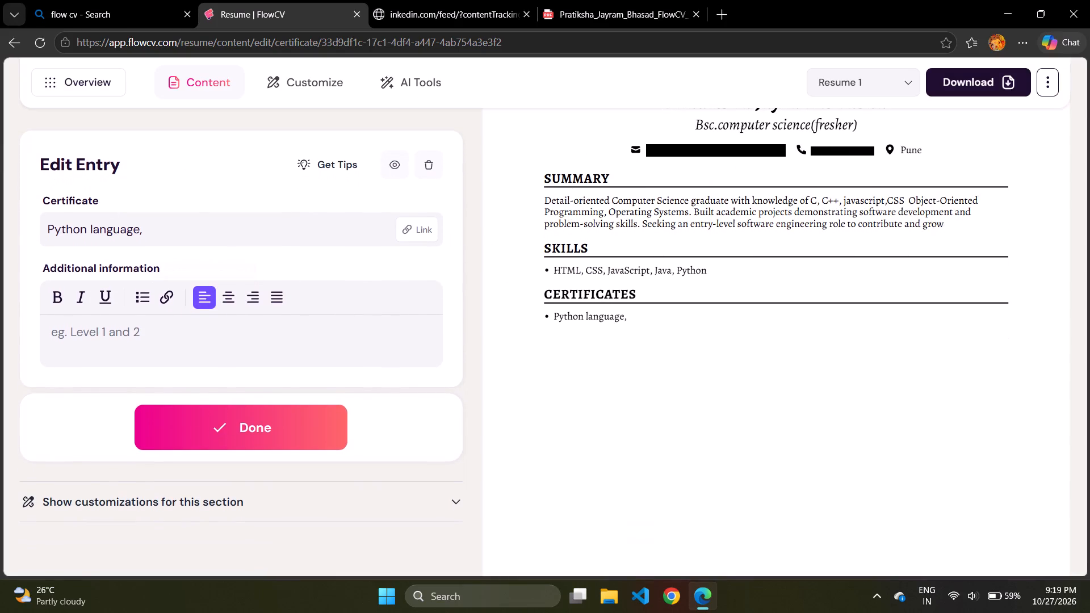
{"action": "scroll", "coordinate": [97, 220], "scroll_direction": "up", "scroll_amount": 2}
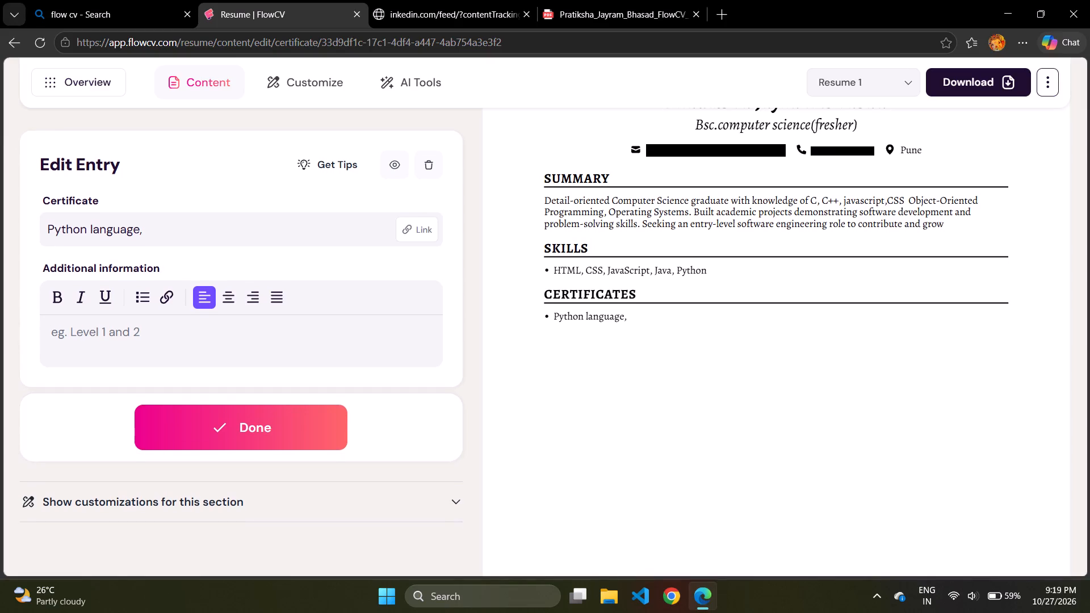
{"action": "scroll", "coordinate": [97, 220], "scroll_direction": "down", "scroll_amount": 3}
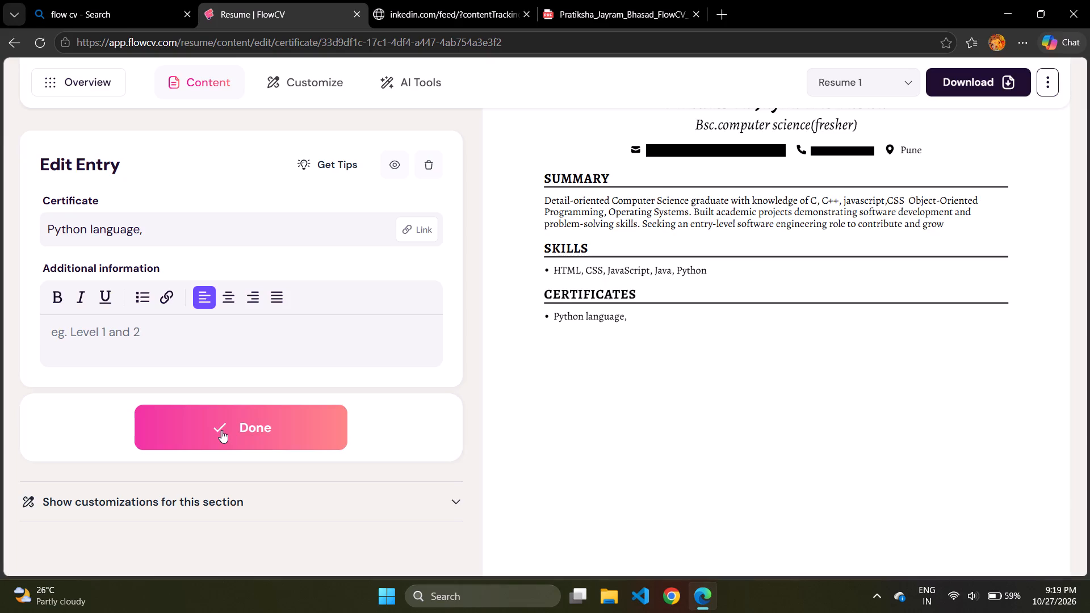
Examine the resume from its header down to the Certificates section, using the enlarged preview and closing it again.
{"action": "scroll", "coordinate": [221, 430], "scroll_direction": "up", "scroll_amount": 2}
{"action": "scroll", "coordinate": [585, 375], "scroll_direction": "up", "scroll_amount": 2}
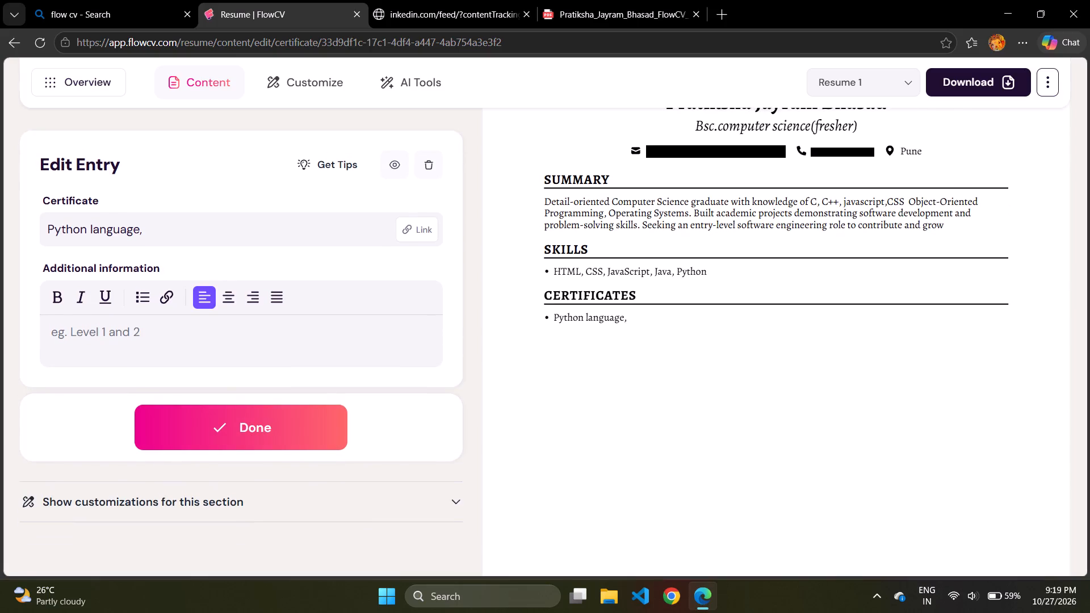
{"action": "scroll", "coordinate": [585, 375], "scroll_direction": "up", "scroll_amount": 1}
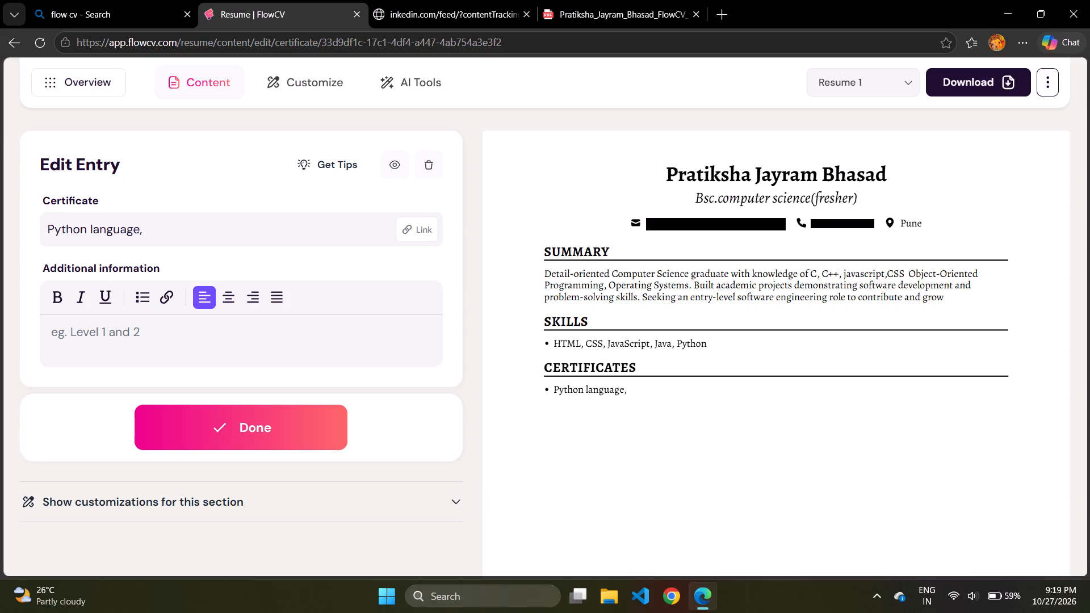
{"action": "triple_click", "coordinate": [613, 388]}
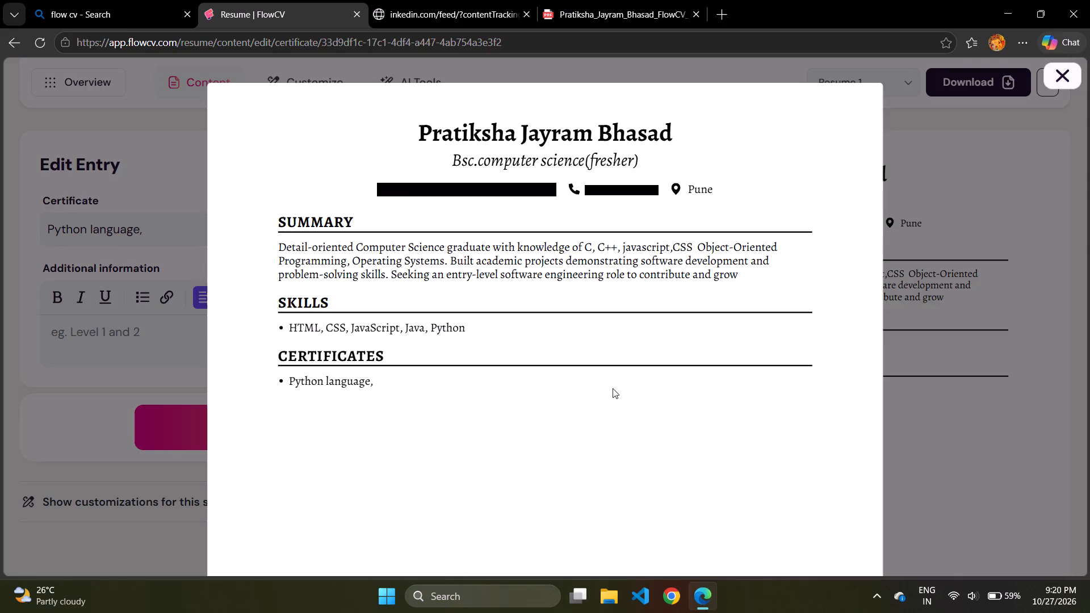
{"action": "left_click", "coordinate": [1022, 428]}
{"action": "left_click", "coordinate": [631, 384]}
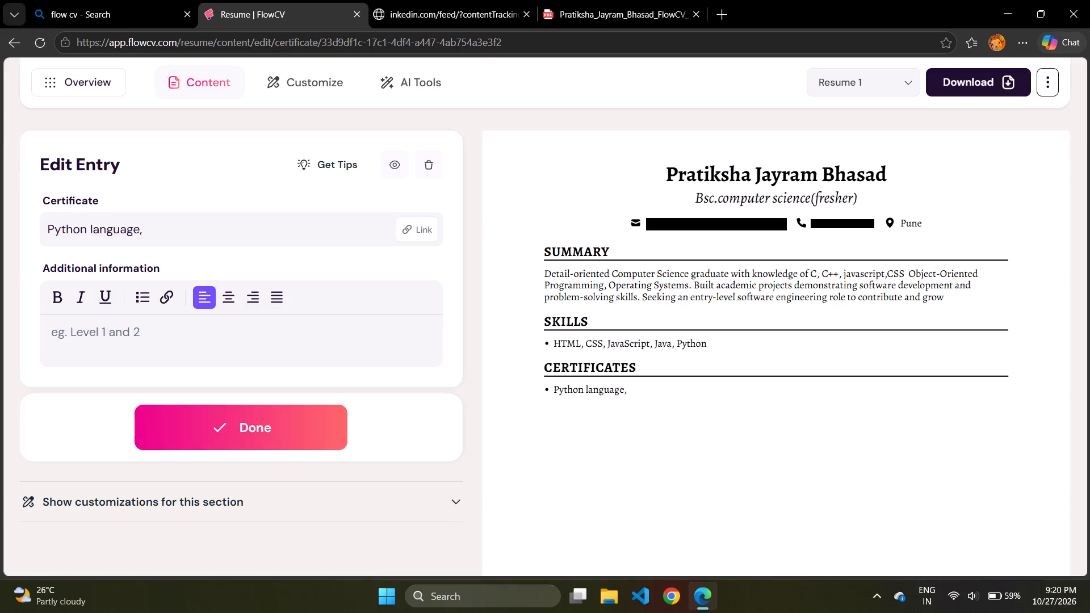
{"action": "left_click", "coordinate": [923, 438]}
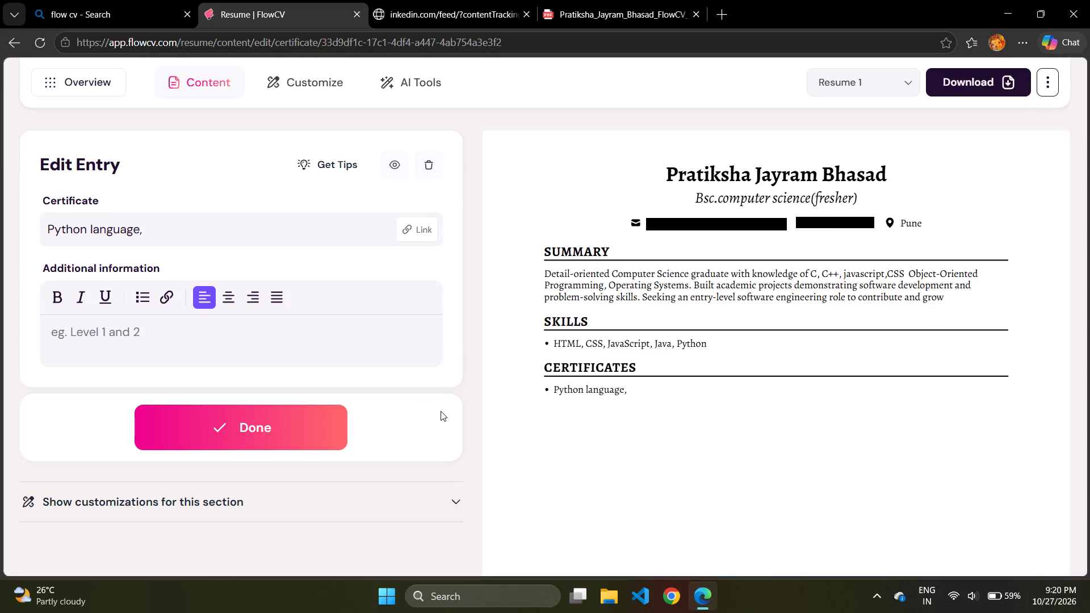
{"action": "scroll", "coordinate": [441, 411], "scroll_direction": "up", "scroll_amount": 2}
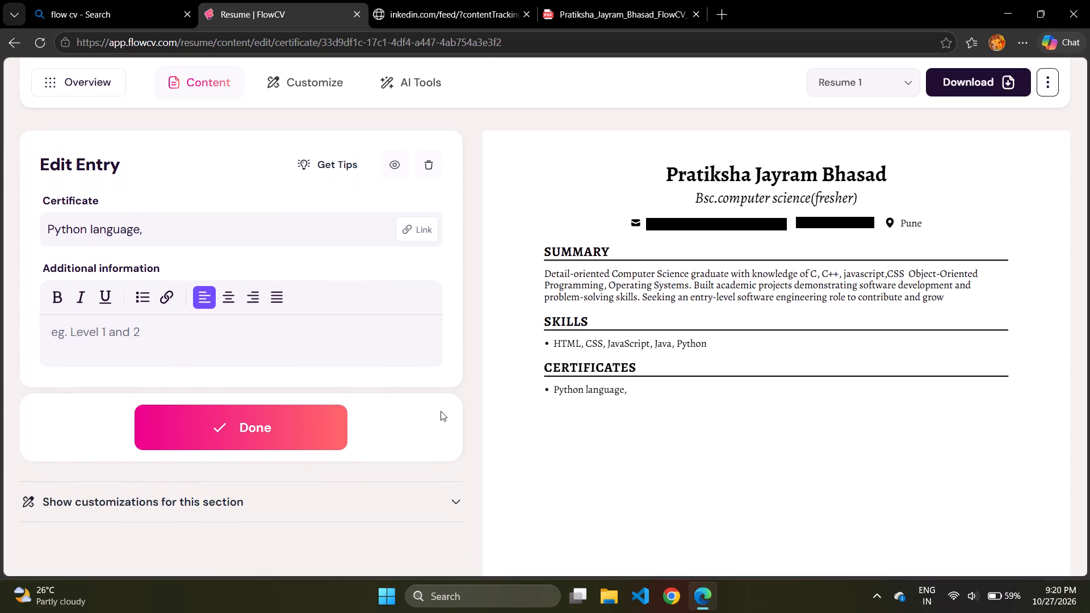
{"action": "left_click", "coordinate": [676, 440]}
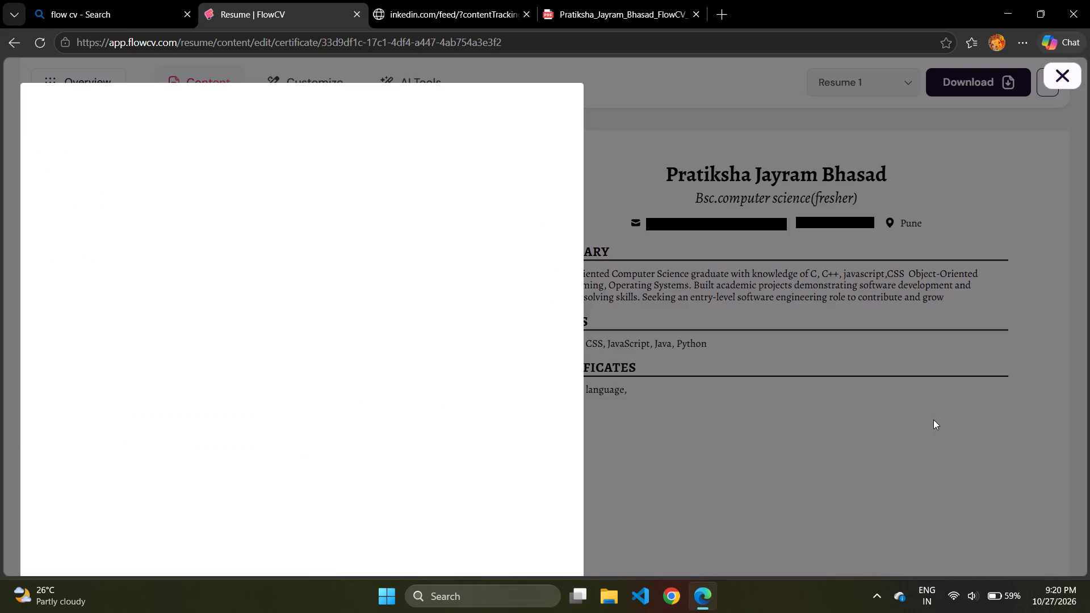
{"action": "left_click", "coordinate": [933, 419]}
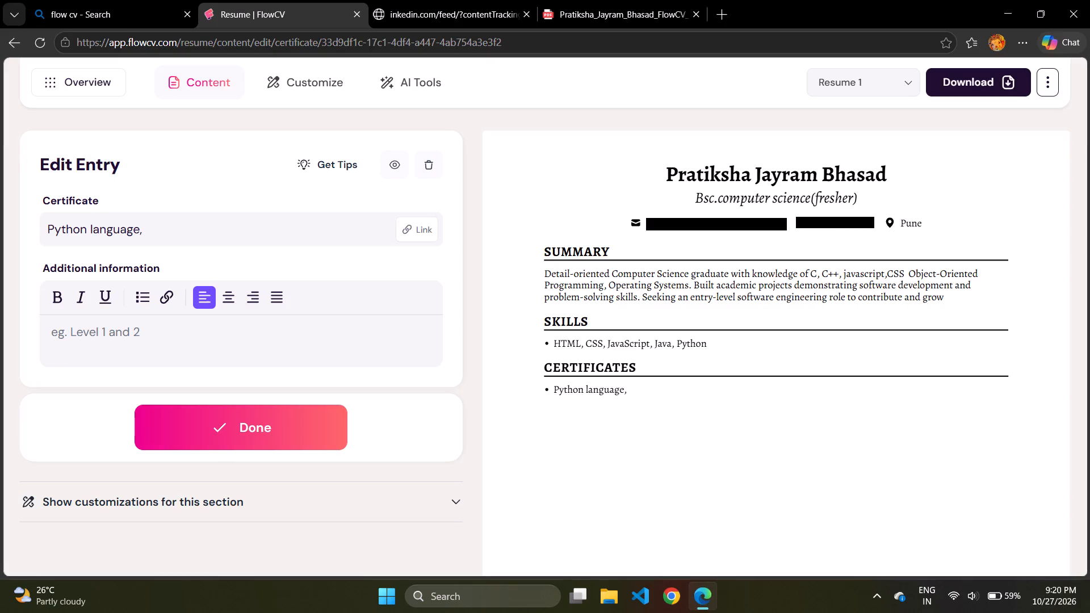
Review the Certificates section in the enlarged preview, close it, and examine the resume page beside the open certificate entry.
{"action": "left_click", "coordinate": [637, 389]}
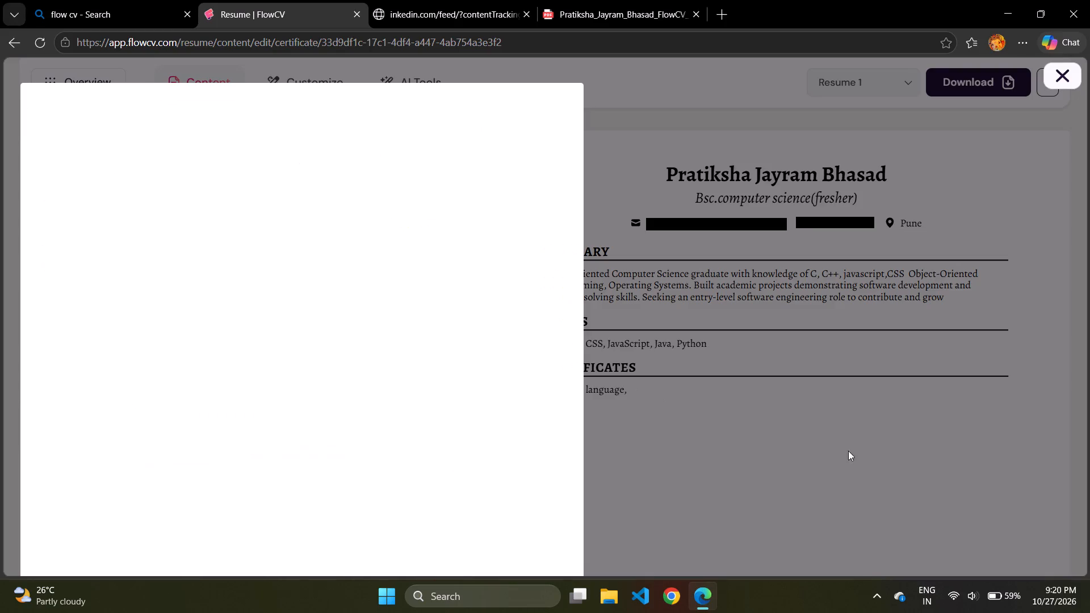
{"action": "left_click", "coordinate": [1035, 534]}
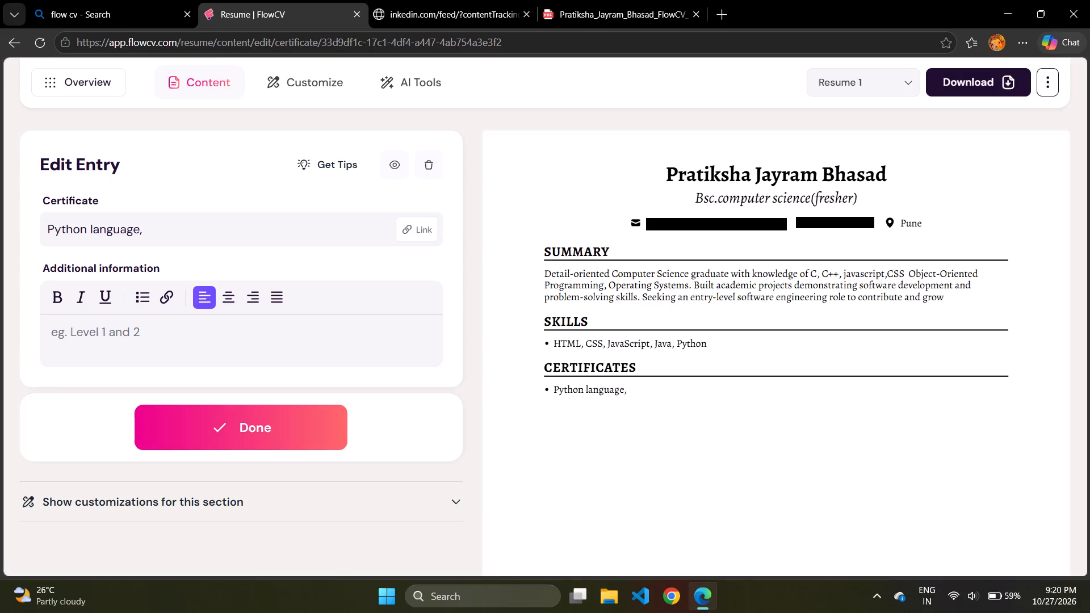
{"action": "scroll", "coordinate": [1035, 534], "scroll_direction": "up", "scroll_amount": 2}
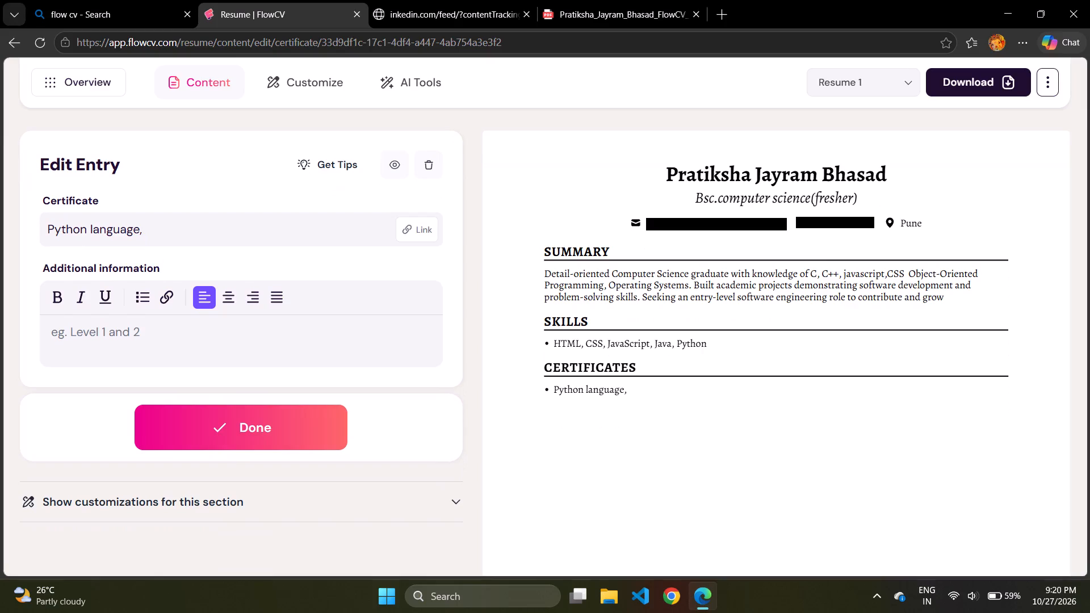
{"action": "scroll", "coordinate": [1035, 534], "scroll_direction": "down", "scroll_amount": 3}
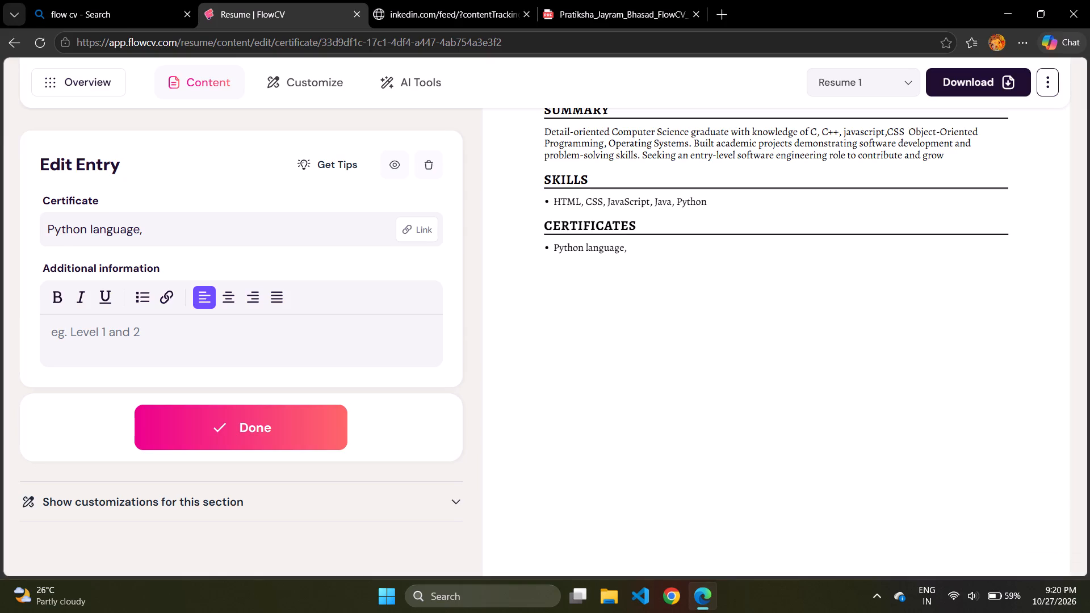
{"action": "left_click", "coordinate": [241, 11]}
{"action": "scroll", "coordinate": [179, 206], "scroll_direction": "down", "scroll_amount": 3}
{"action": "scroll", "coordinate": [179, 206], "scroll_direction": "up", "scroll_amount": 8}
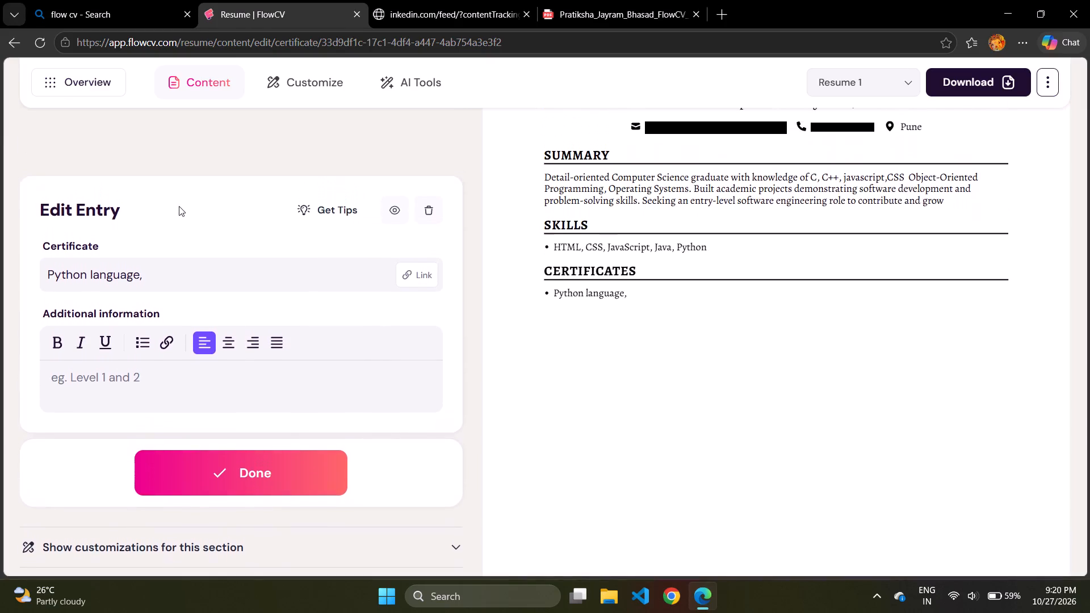
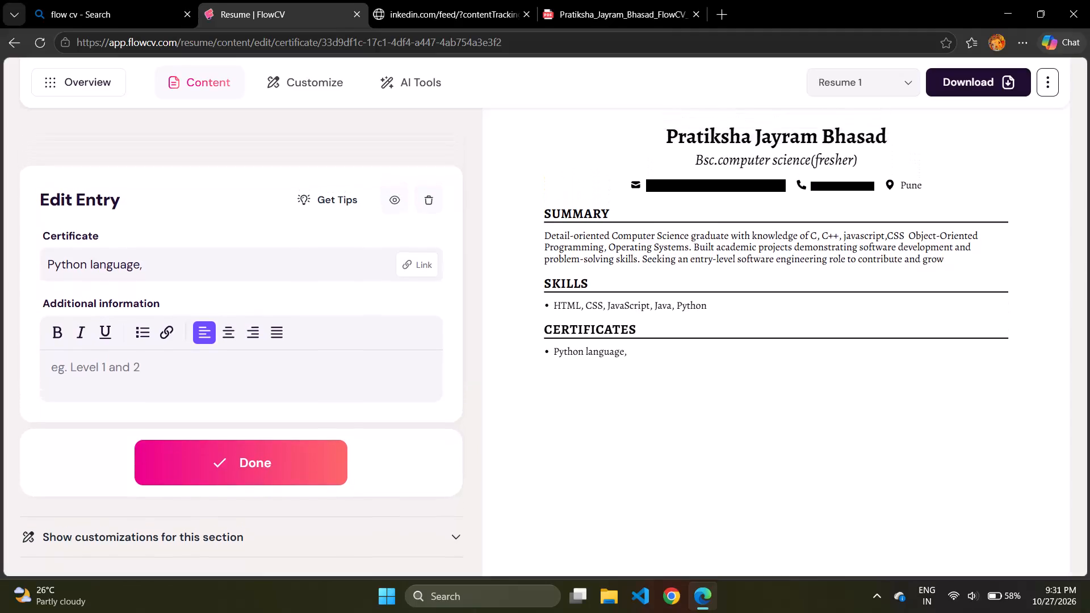
Check the resume's Skills and Certificates sections in the enlarged preview, and close it again.
{"action": "scroll", "coordinate": [91, 217], "scroll_direction": "up", "scroll_amount": 1}
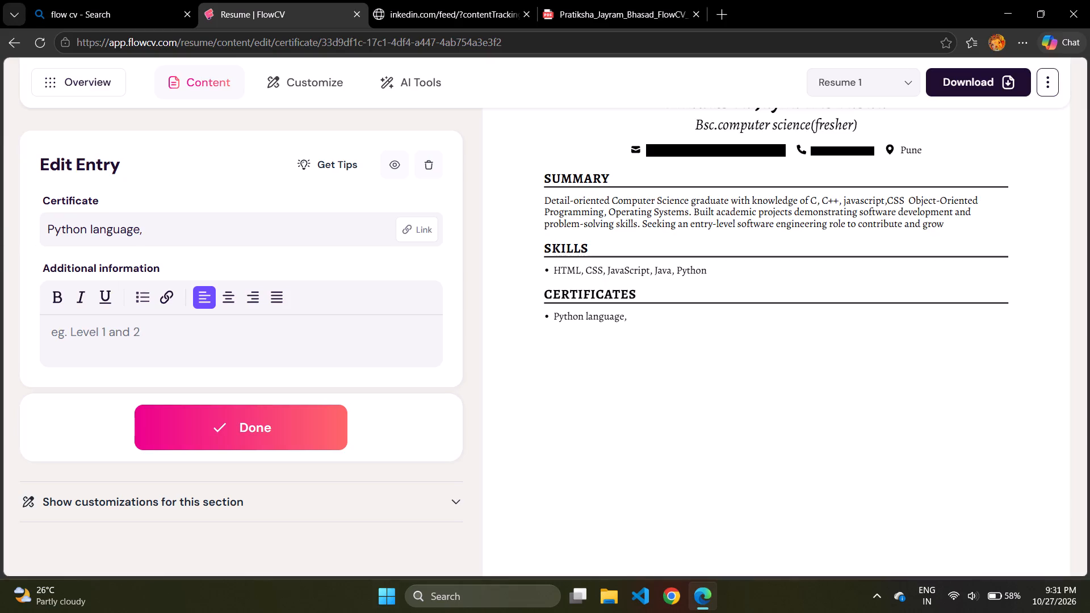
{"action": "left_click", "coordinate": [102, 324]}
{"action": "triple_click", "coordinate": [649, 321]}
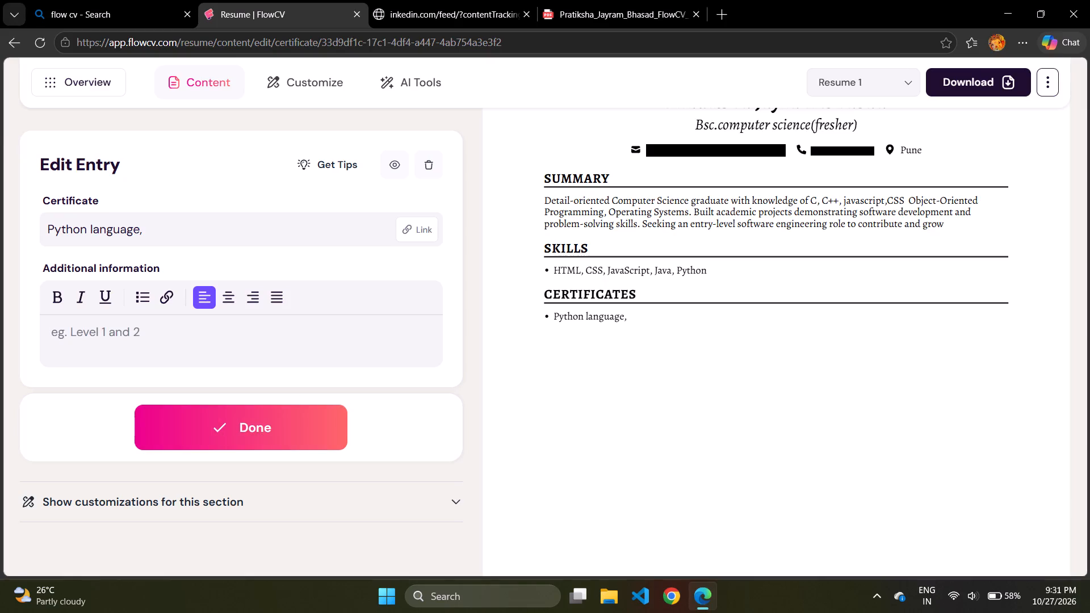
{"action": "left_click", "coordinate": [649, 321]}
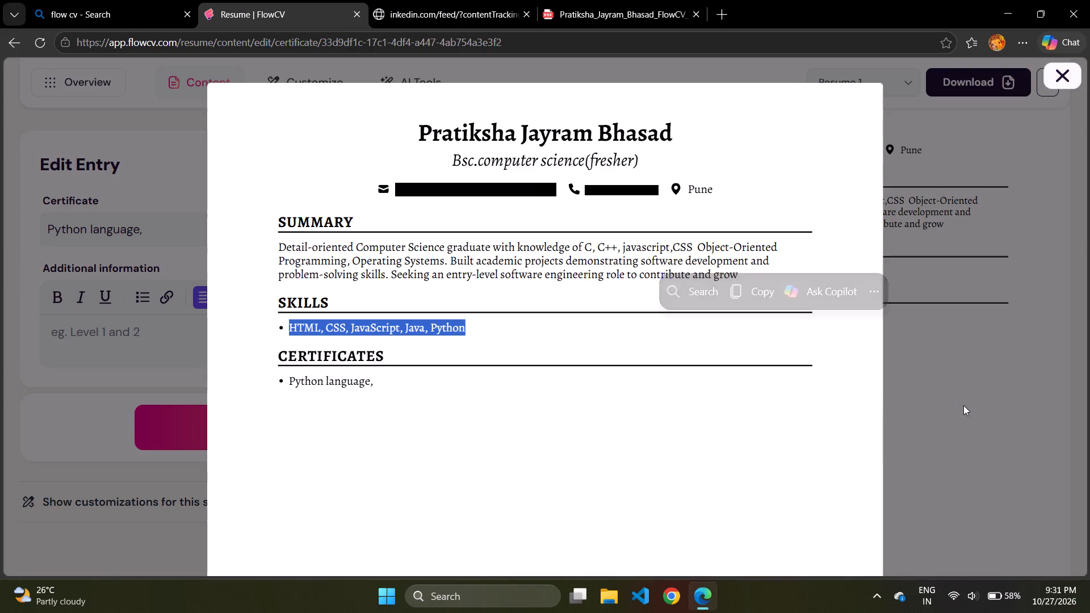
{"action": "left_click", "coordinate": [963, 405]}
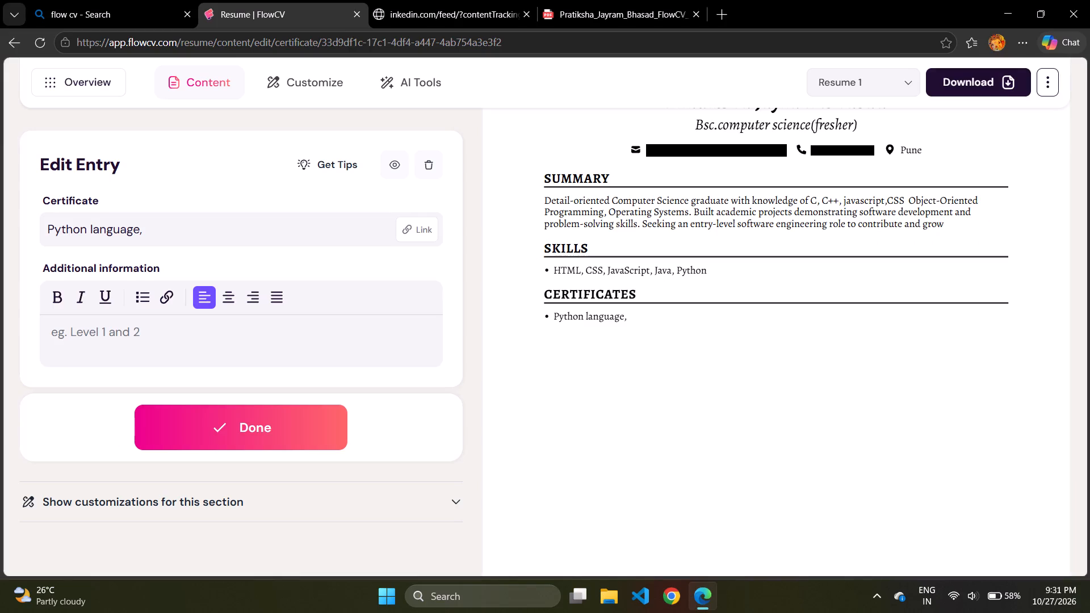
Examine the resume in the enlarged preview from its header to the Python language line under Certificates, and close the preview.
{"action": "triple_click", "coordinate": [635, 320]}
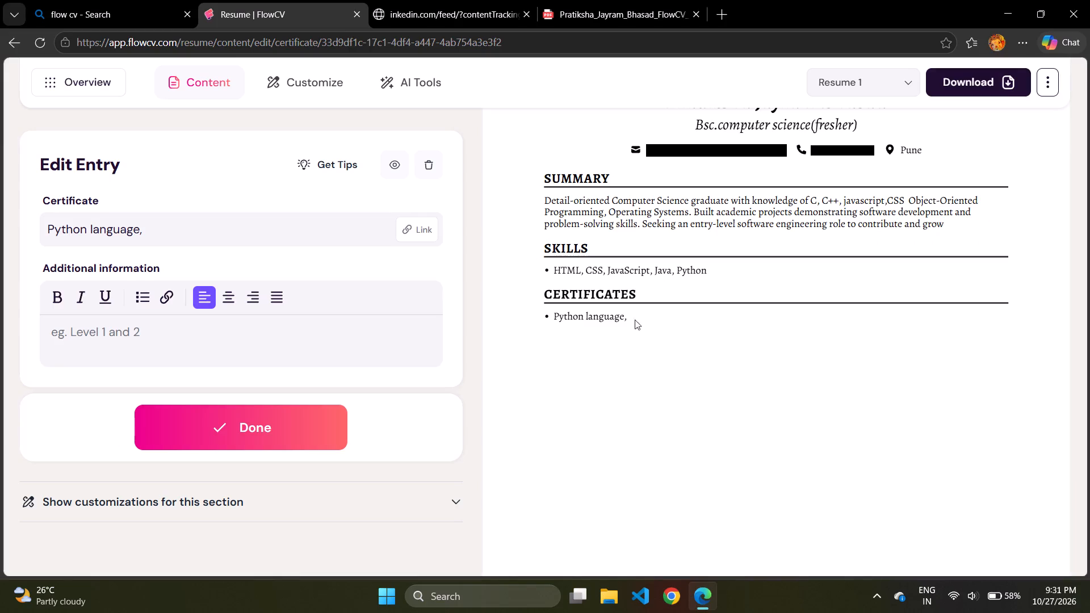
{"action": "left_click", "coordinate": [635, 320]}
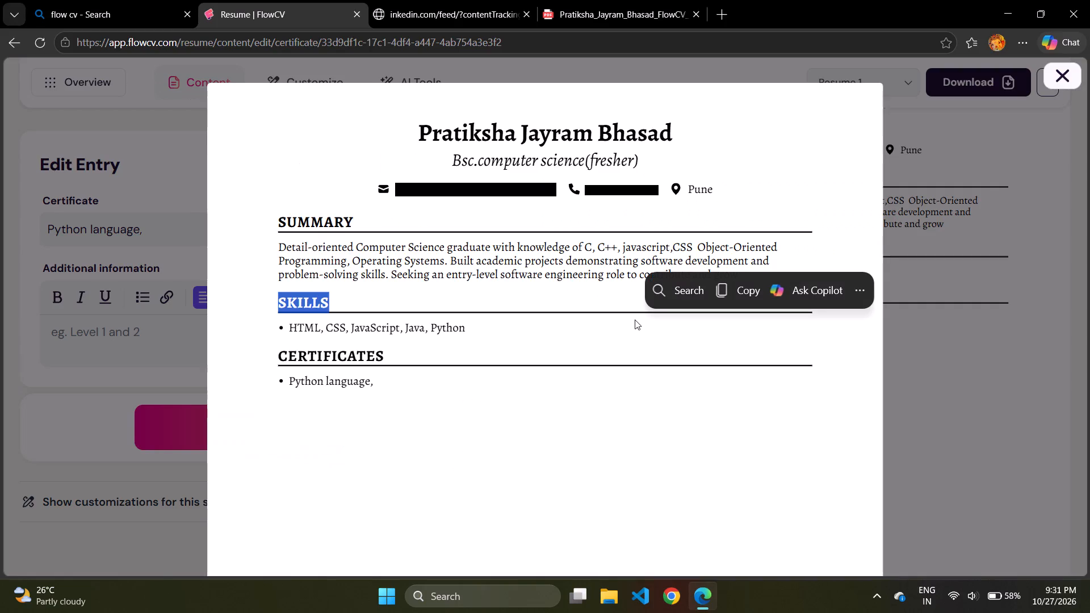
{"action": "scroll", "coordinate": [635, 320], "scroll_direction": "down", "scroll_amount": 2}
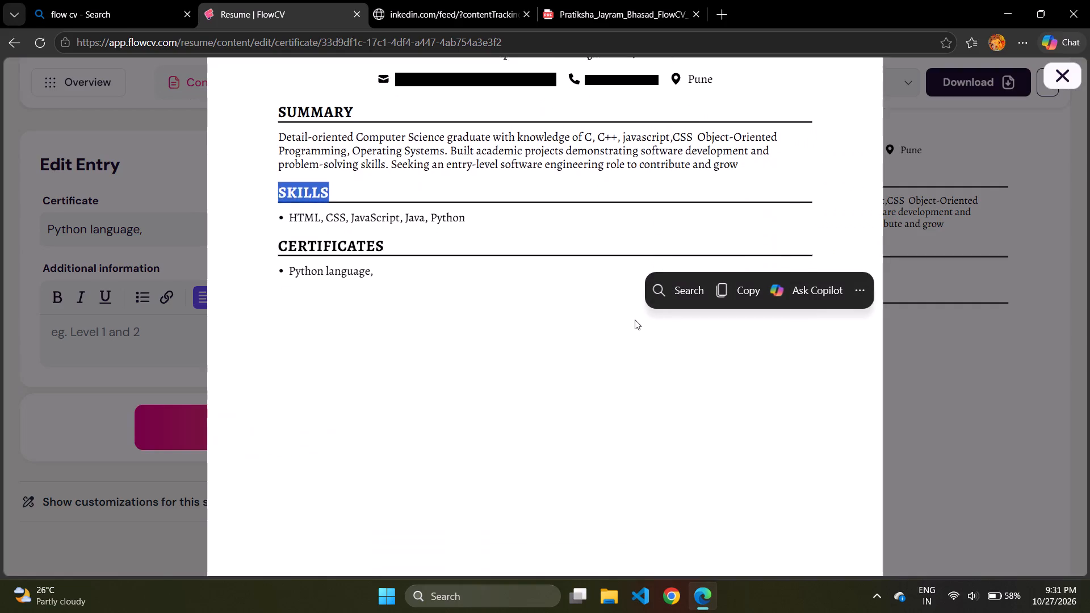
{"action": "scroll", "coordinate": [635, 320], "scroll_direction": "down", "scroll_amount": 3}
{"action": "scroll", "coordinate": [635, 320], "scroll_direction": "up", "scroll_amount": 4}
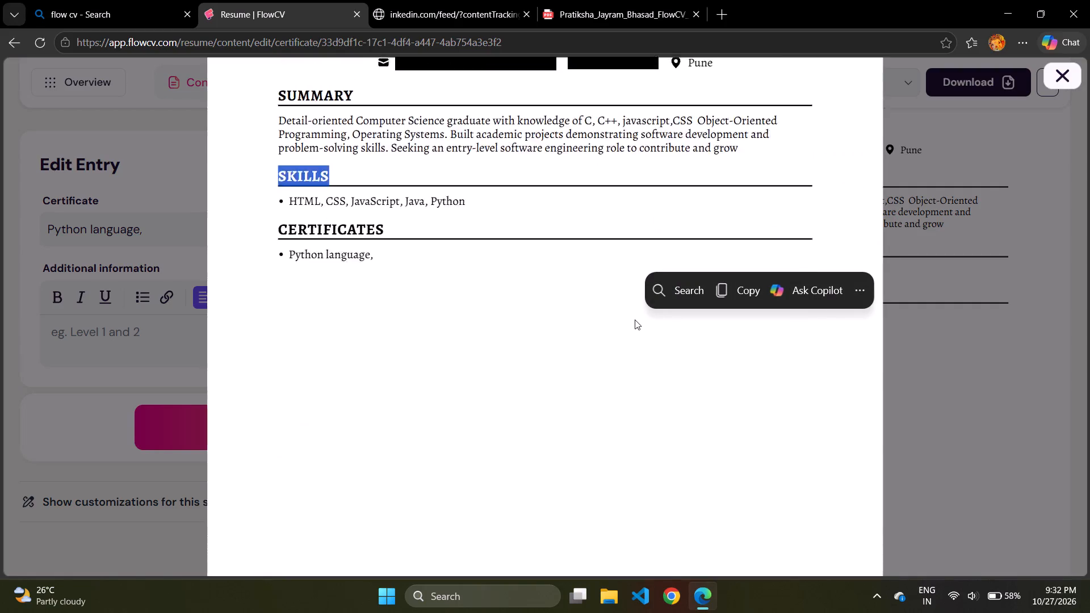
{"action": "scroll", "coordinate": [635, 320], "scroll_direction": "up", "scroll_amount": 1}
{"action": "scroll", "coordinate": [599, 482], "scroll_direction": "down", "scroll_amount": 1}
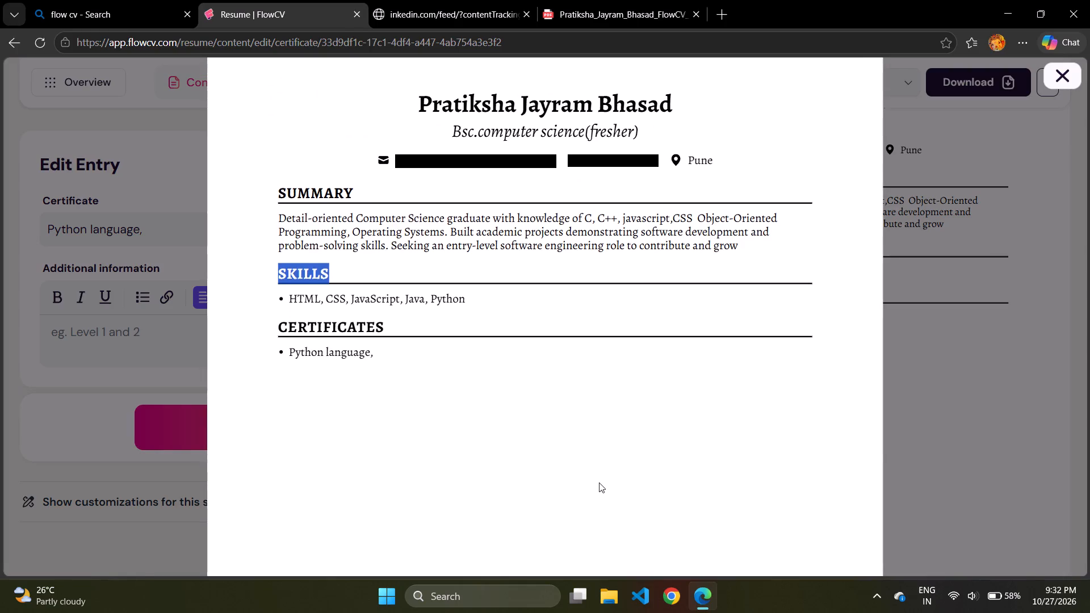
{"action": "triple_click", "coordinate": [393, 359]}
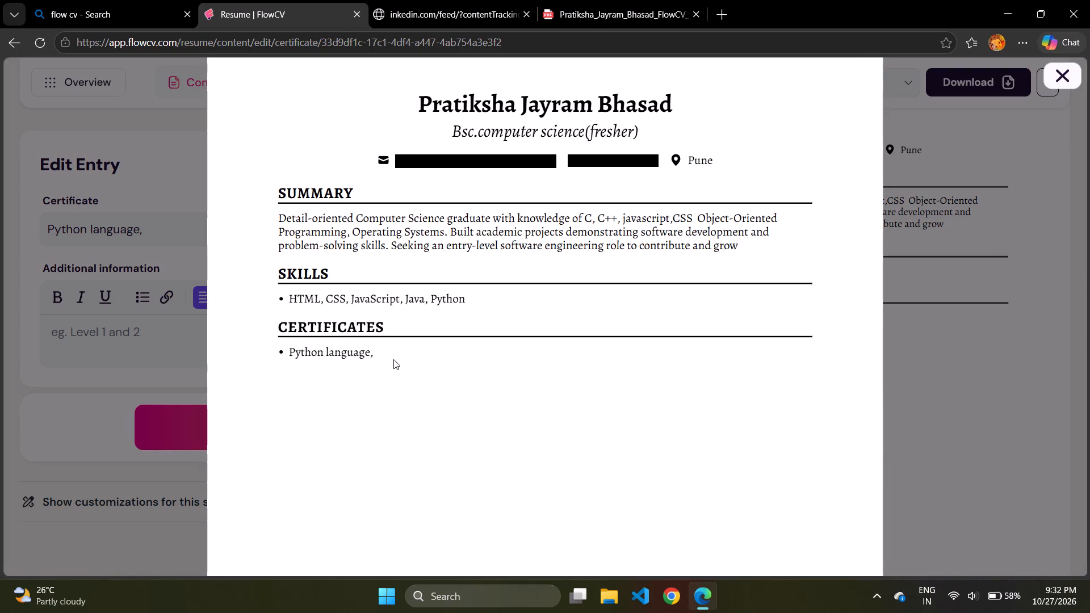
{"action": "triple_click", "coordinate": [393, 359]}
{"action": "triple_click", "coordinate": [393, 359]}
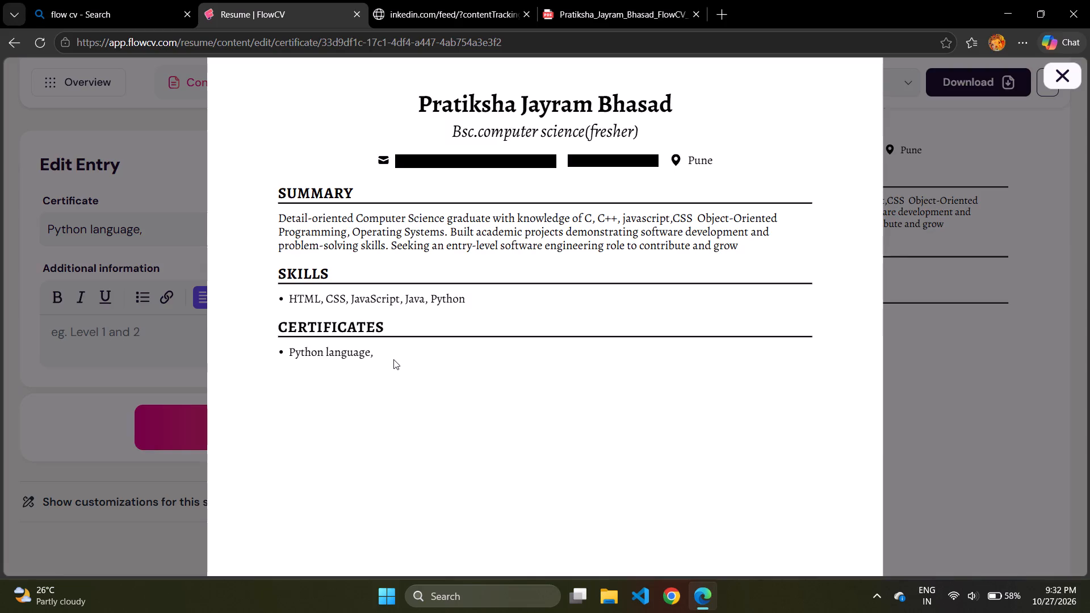
{"action": "left_click", "coordinate": [392, 359]}
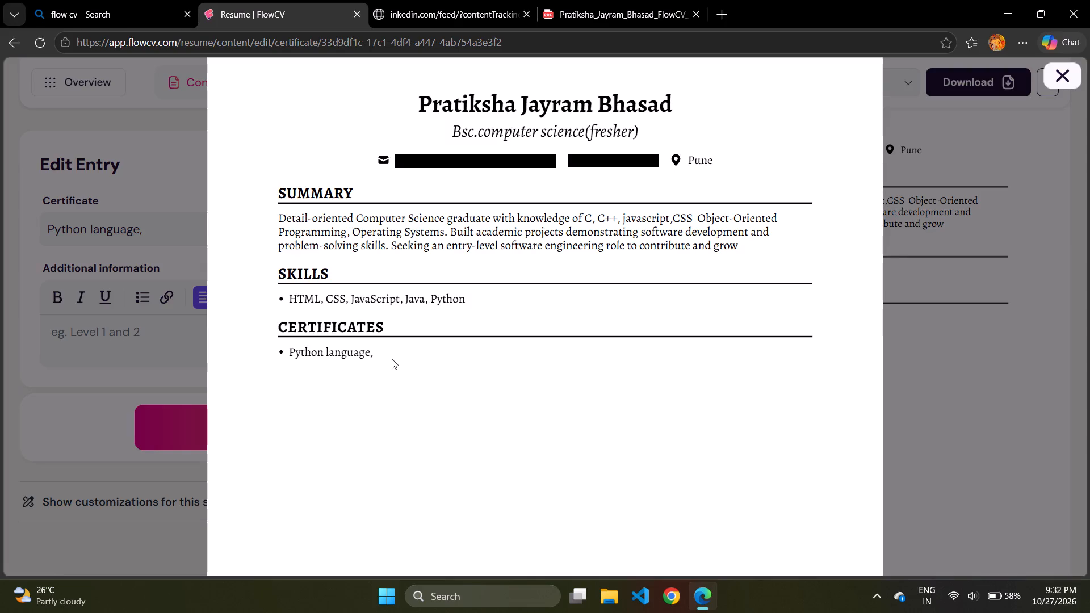
{"action": "double_click", "coordinate": [392, 359]}
{"action": "left_click", "coordinate": [413, 357]}
{"action": "left_click", "coordinate": [921, 370]}
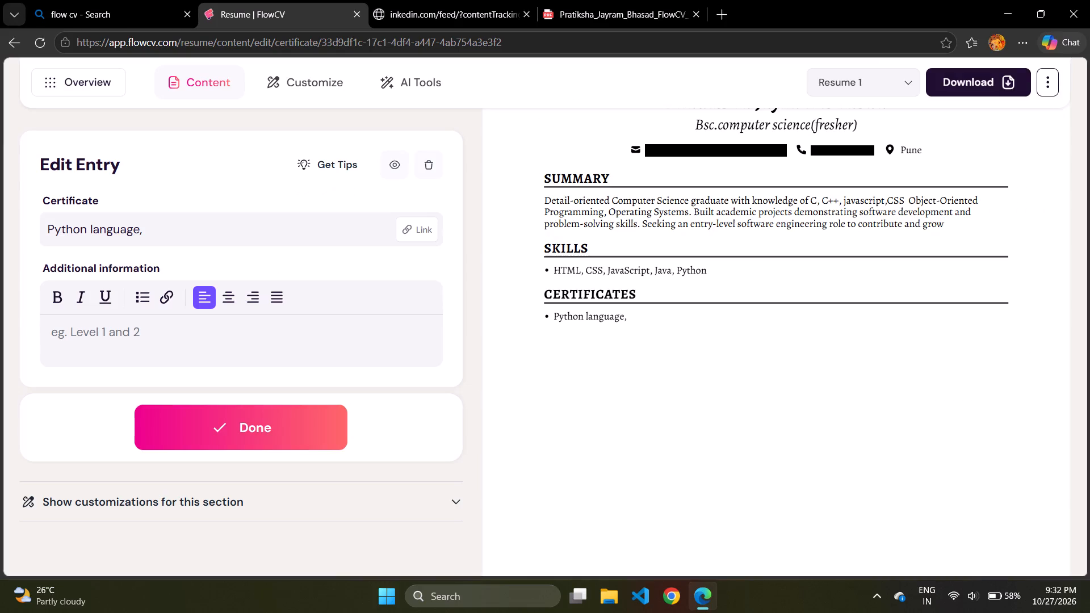
Recheck the resume page in the enlarged preview twice, closing it after each check to return to the certificate entry.
{"action": "triple_click", "coordinate": [645, 325]}
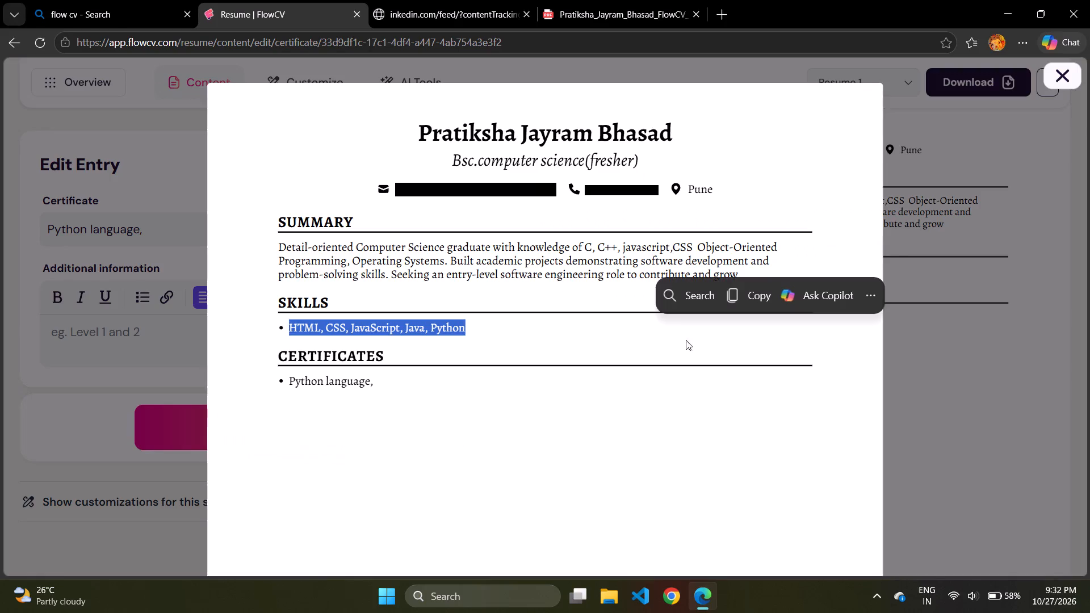
{"action": "left_click", "coordinate": [988, 441]}
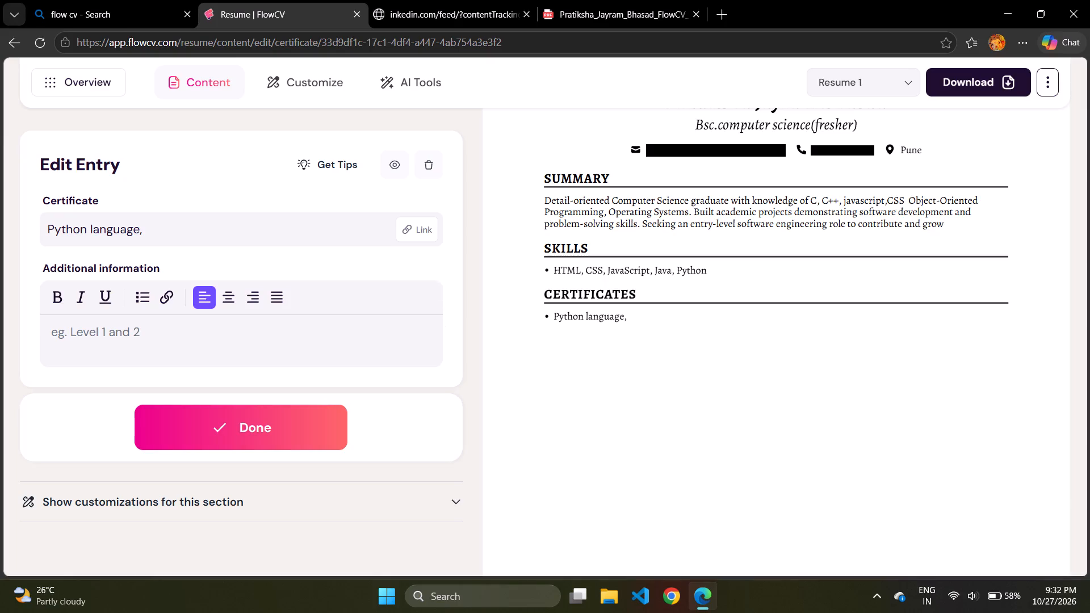
{"action": "left_click", "coordinate": [636, 321]}
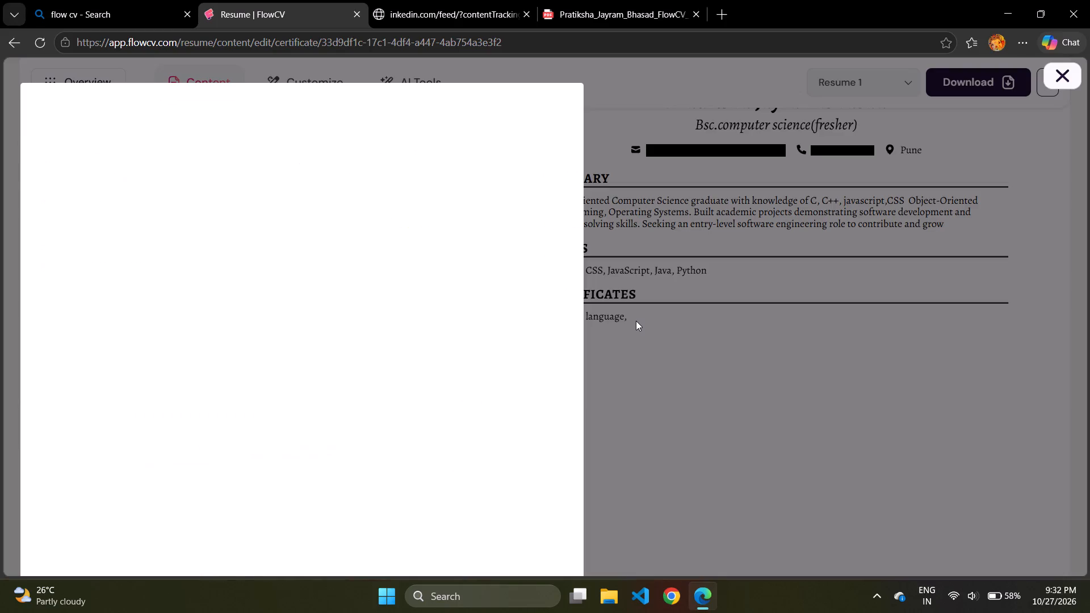
{"action": "triple_click", "coordinate": [965, 436]}
{"action": "left_click", "coordinate": [965, 436]}
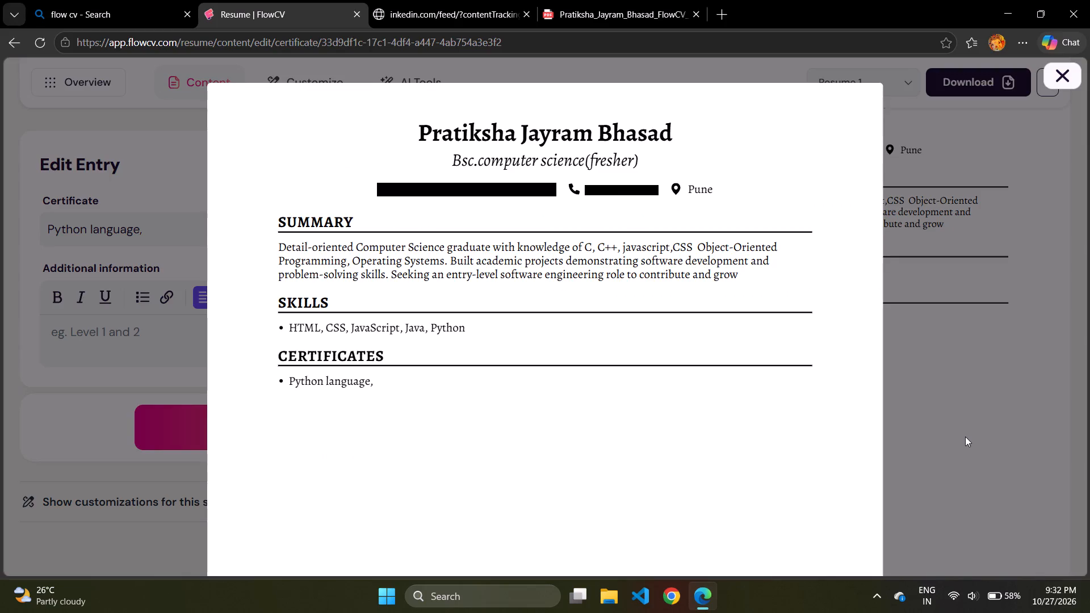
{"action": "left_click", "coordinate": [965, 436]}
{"action": "triple_click", "coordinate": [965, 436]}
{"action": "double_click", "coordinate": [965, 436]}
{"action": "left_click", "coordinate": [927, 420]}
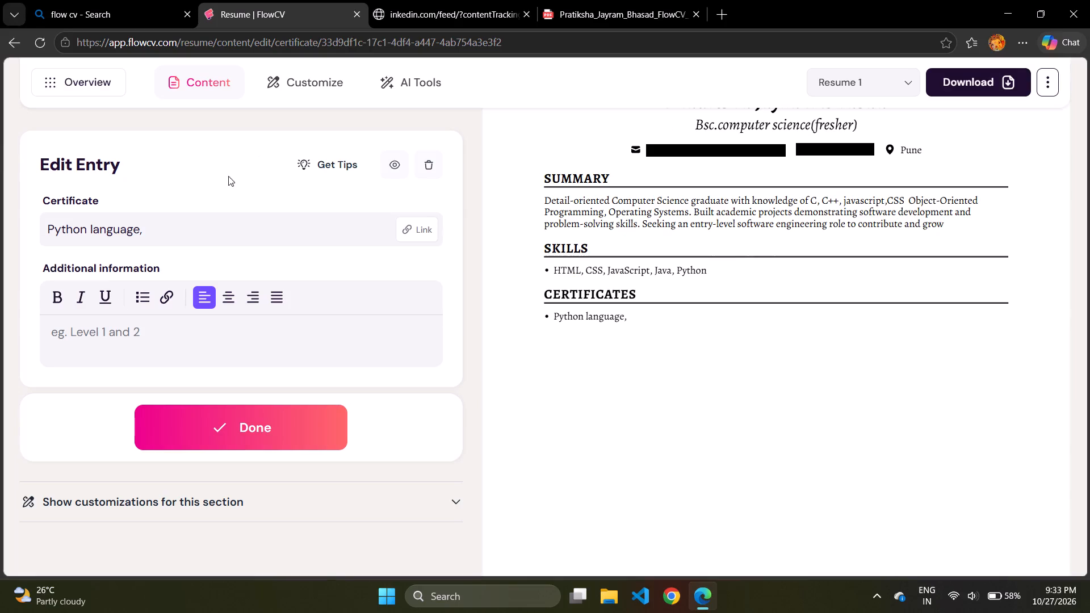
Activate the certificate name field at the end of the Python language text for editing.
{"action": "left_click", "coordinate": [144, 229]}
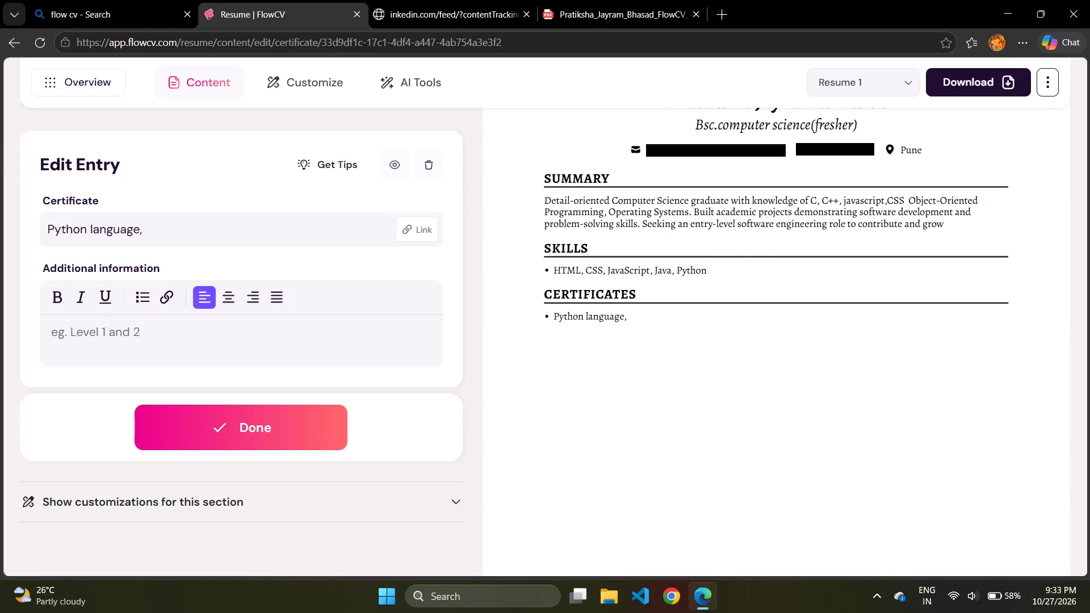
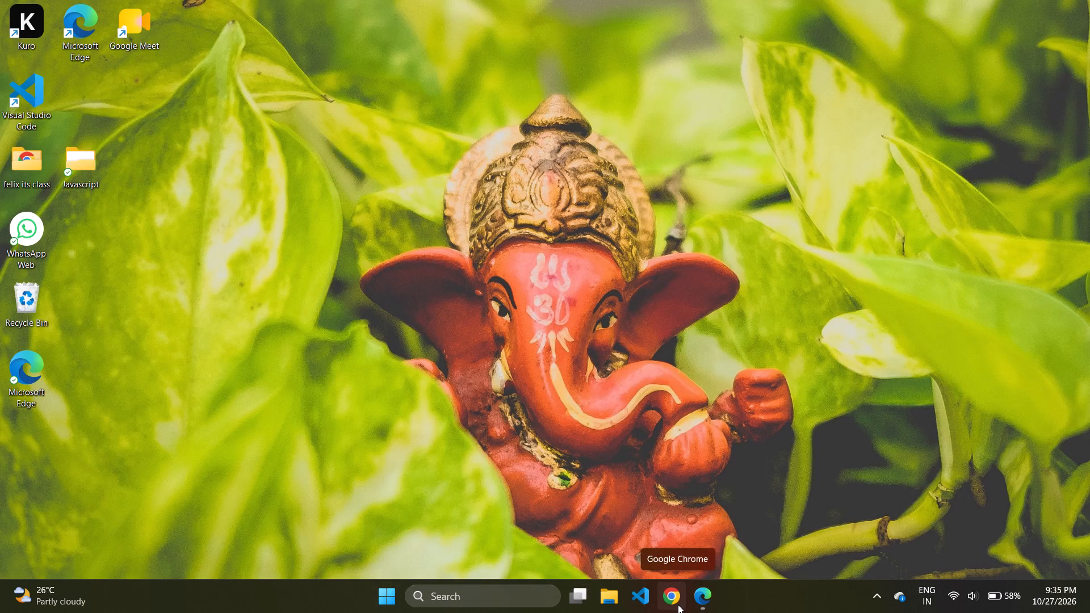
Switch to Microsoft Edge and bring back the window with the FlowCV resume.
{"action": "left_click", "coordinate": [699, 602]}
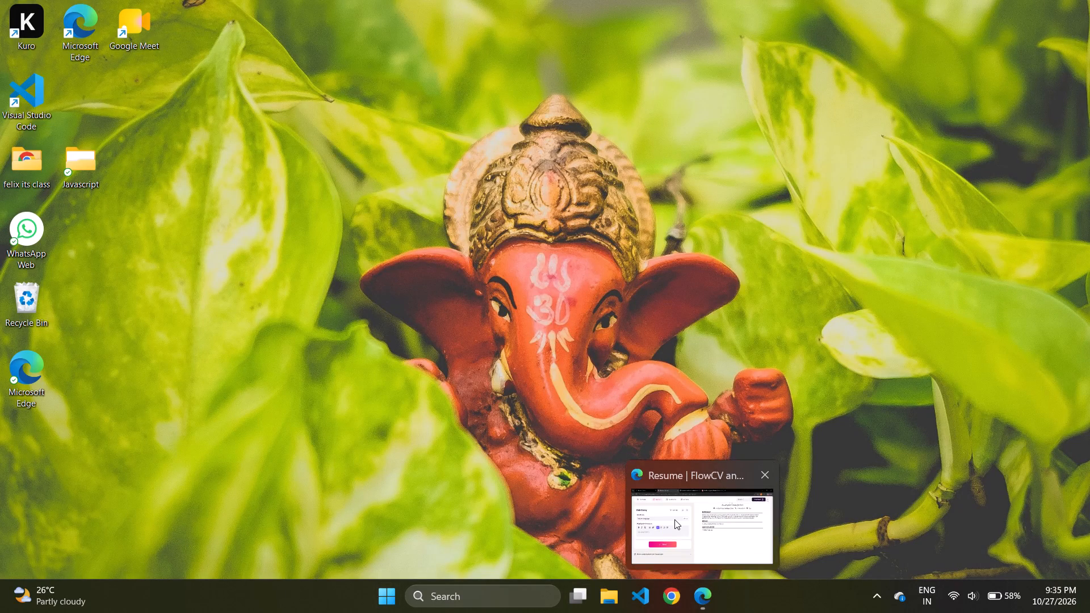
{"action": "left_click", "coordinate": [674, 519]}
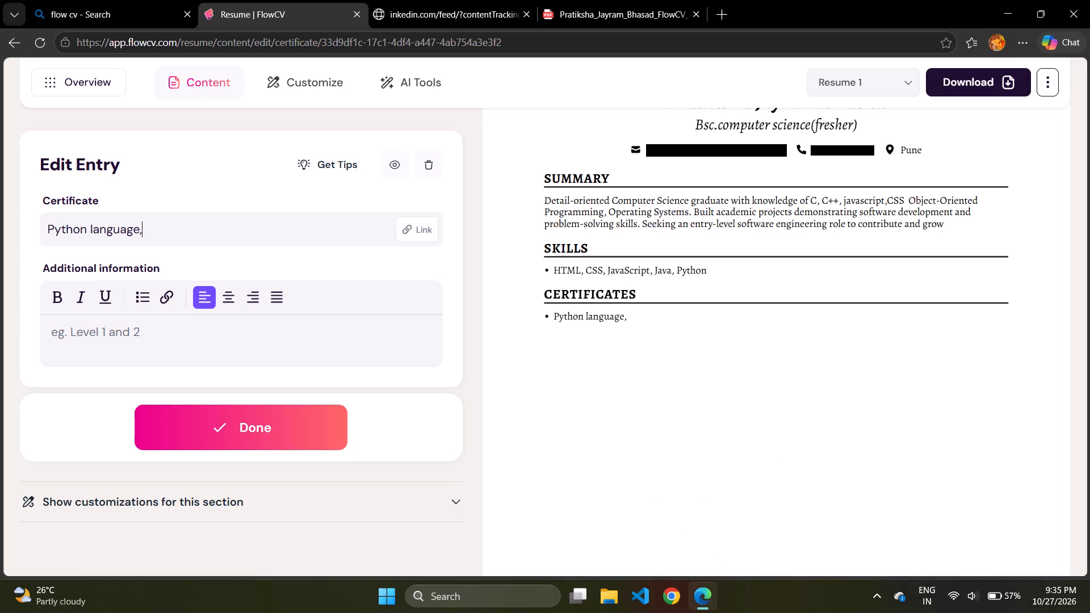
Check the resume page in the enlarged preview and close it to return to the certificate entry.
{"action": "left_click", "coordinate": [631, 316]}
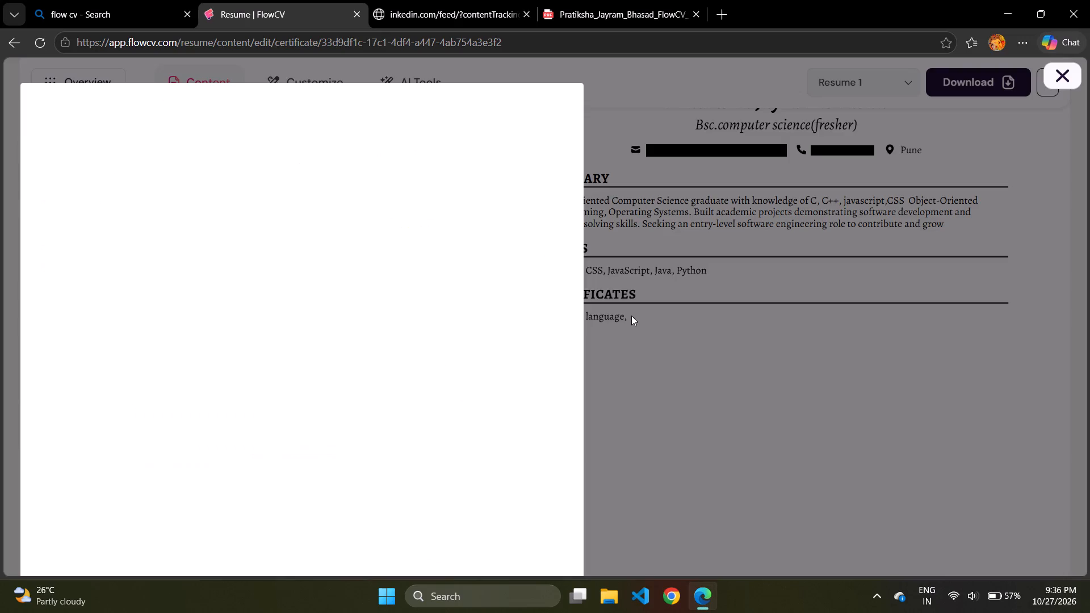
{"action": "left_click", "coordinate": [384, 372]}
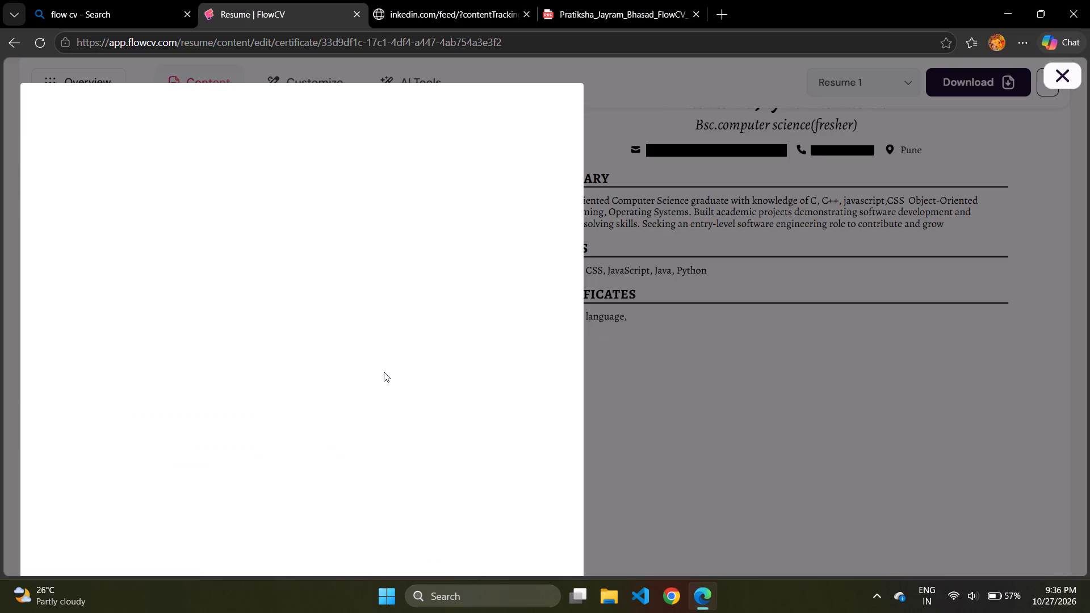
{"action": "double_click", "coordinate": [384, 372]}
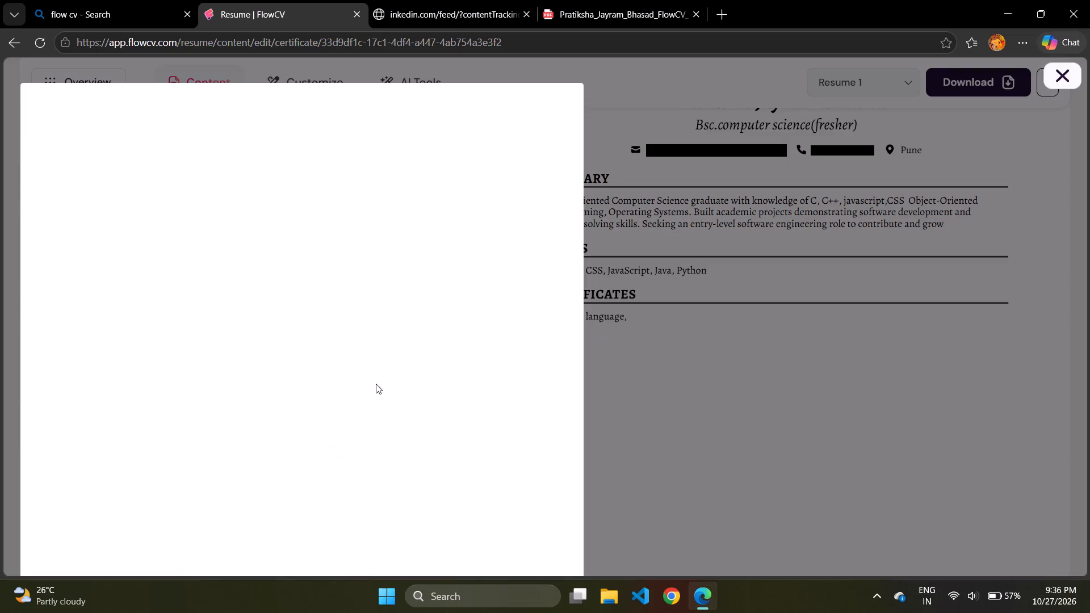
{"action": "left_click", "coordinate": [376, 384]}
{"action": "left_click", "coordinate": [189, 342]}
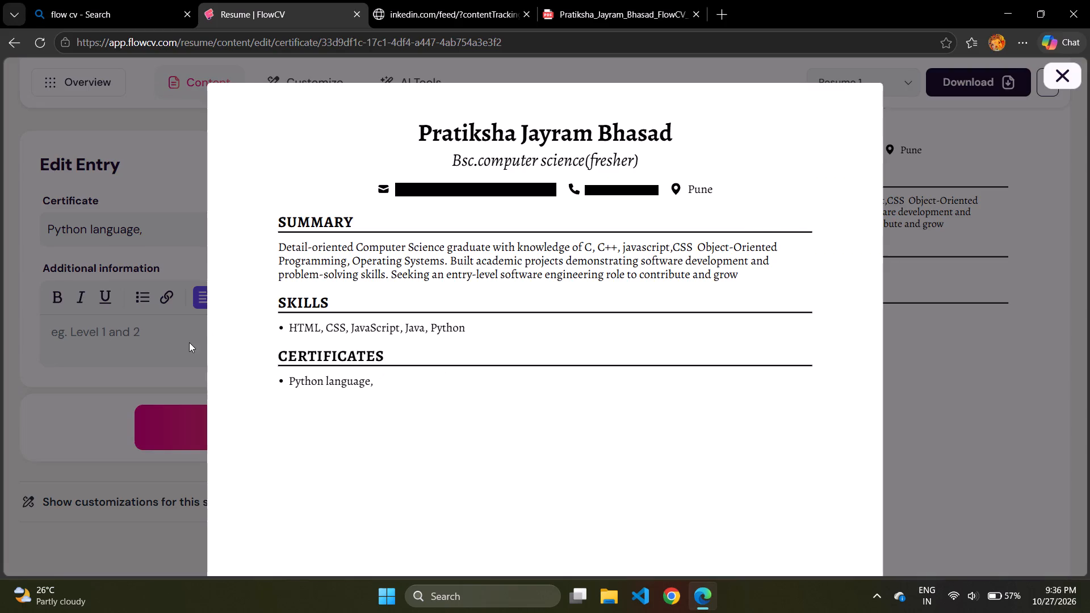
{"action": "left_click", "coordinate": [209, 229]}
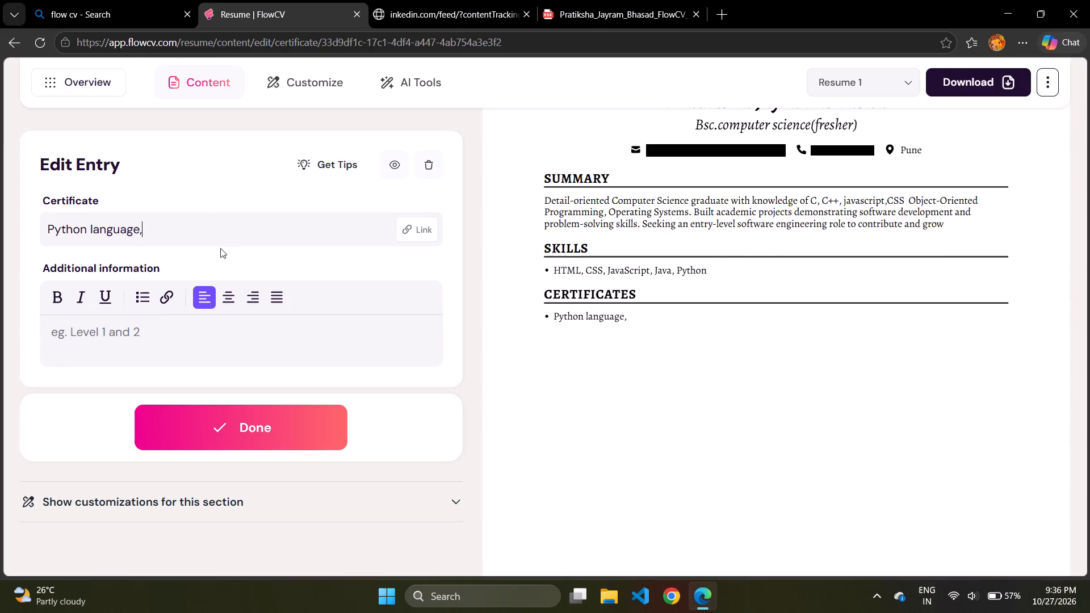
{"action": "left_click", "coordinate": [220, 248]}
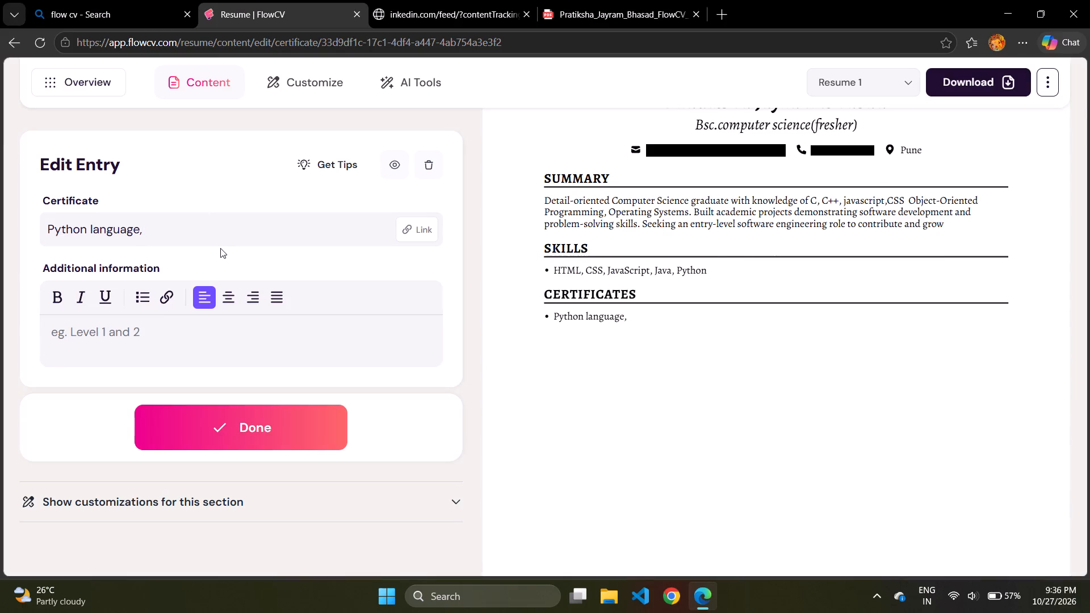
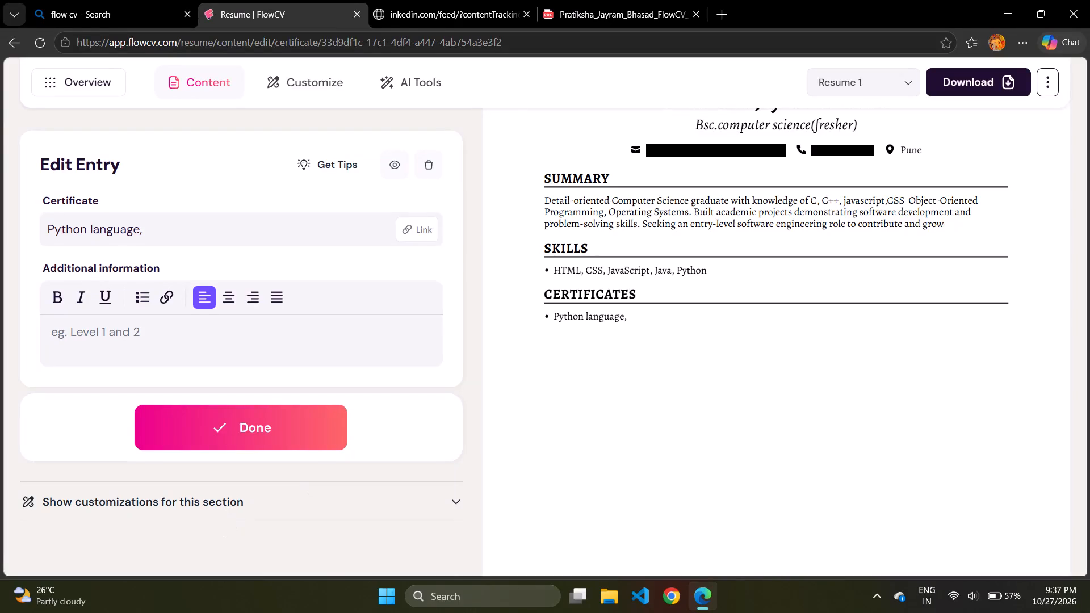
View the resume page in the enlarged preview once more and close it to return to the certificate entry.
{"action": "left_click", "coordinate": [661, 336]}
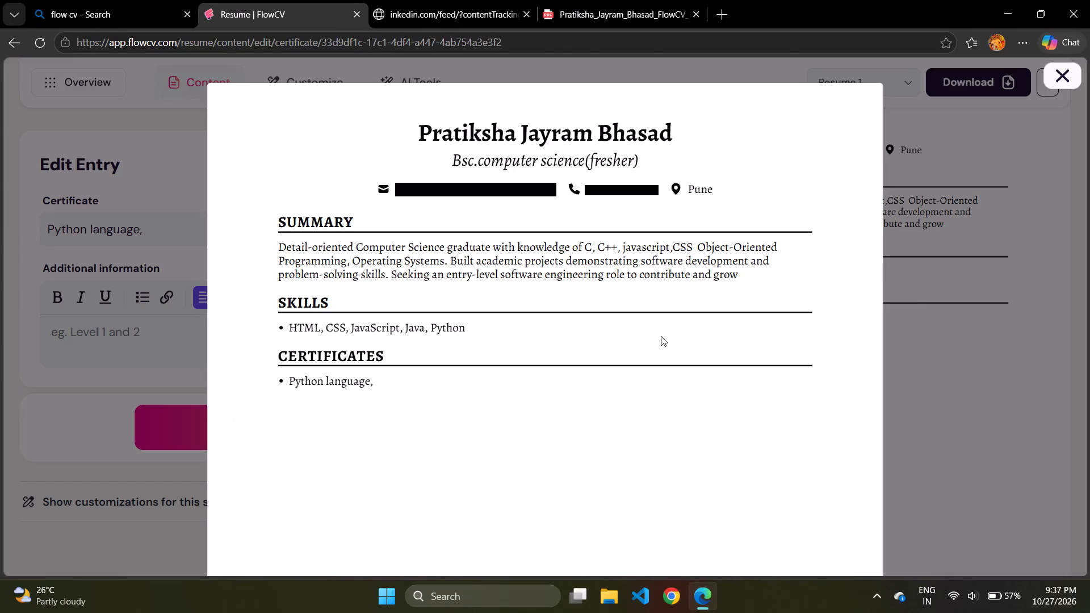
{"action": "left_click", "coordinate": [957, 329]}
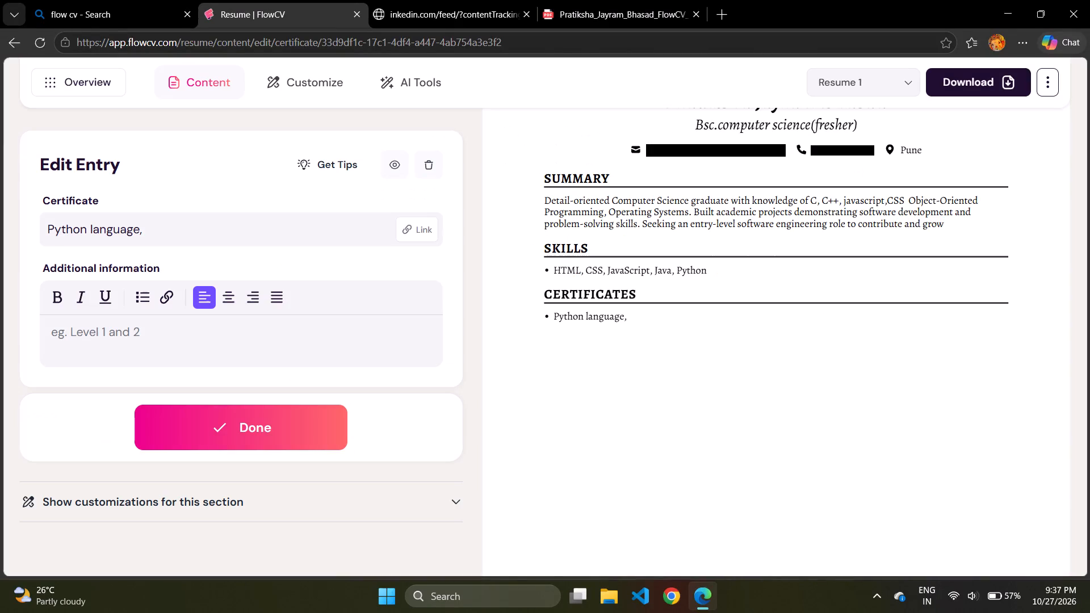
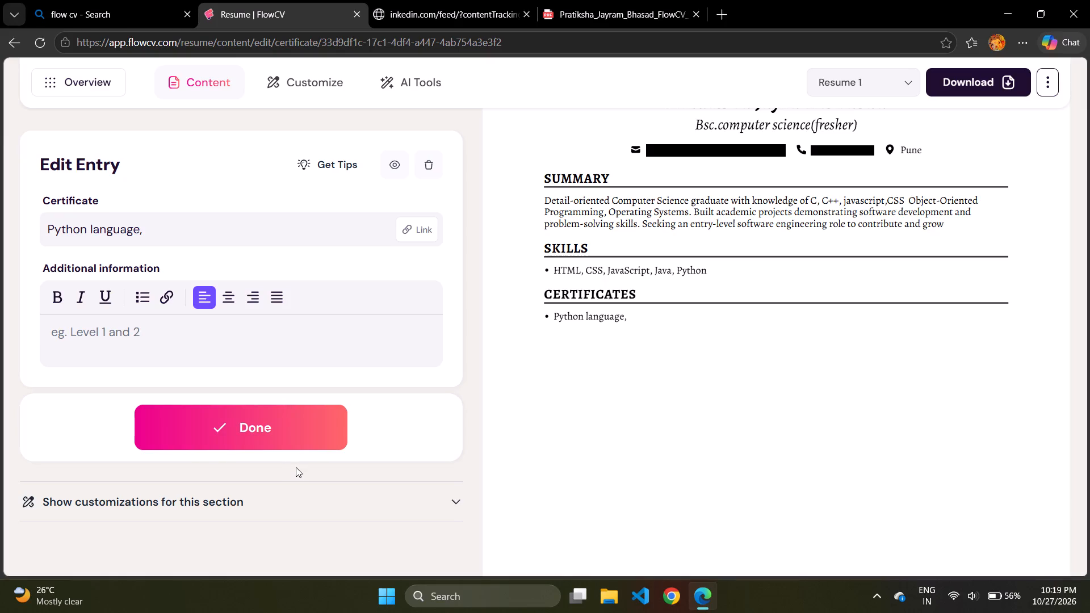
Finish editing the Python language certificate entry and go over the resume's section list.
{"action": "left_click", "coordinate": [271, 442]}
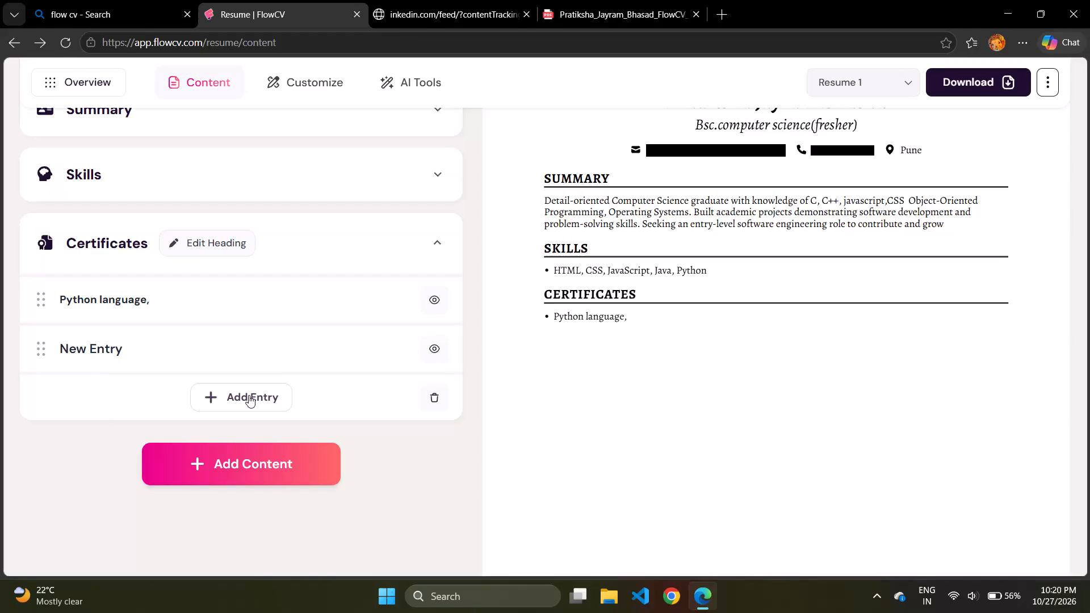
{"action": "scroll", "coordinate": [249, 395], "scroll_direction": "down", "scroll_amount": 2}
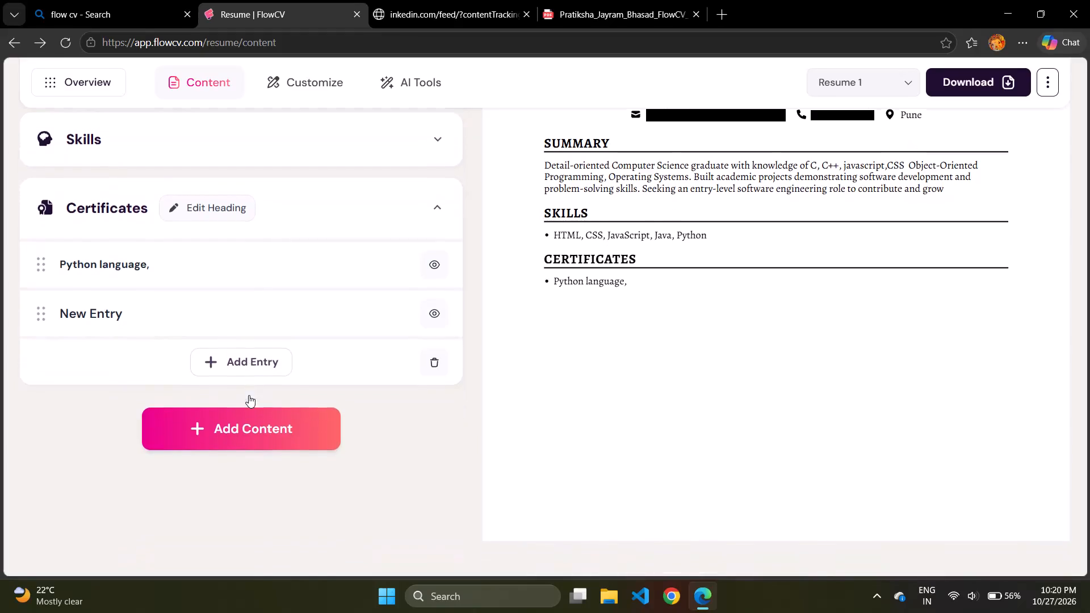
{"action": "scroll", "coordinate": [249, 395], "scroll_direction": "up", "scroll_amount": 7}
{"action": "scroll", "coordinate": [249, 395], "scroll_direction": "down", "scroll_amount": 13}
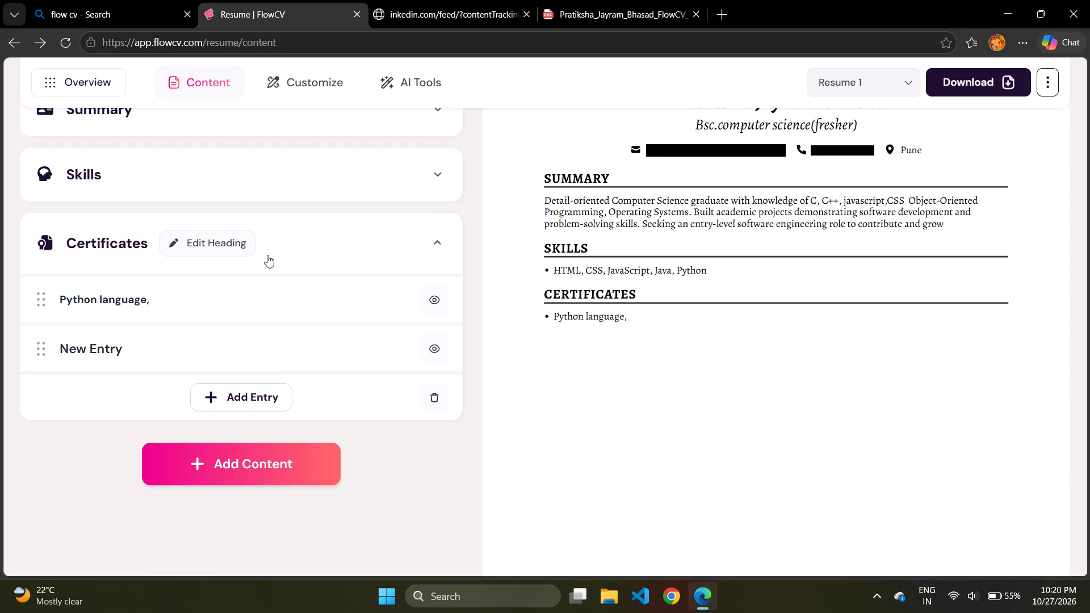
View the resume page in the enlarged preview and compare it with the previously downloaded resume PDF.
{"action": "left_click", "coordinate": [640, 325]}
{"action": "left_click", "coordinate": [300, 0]}
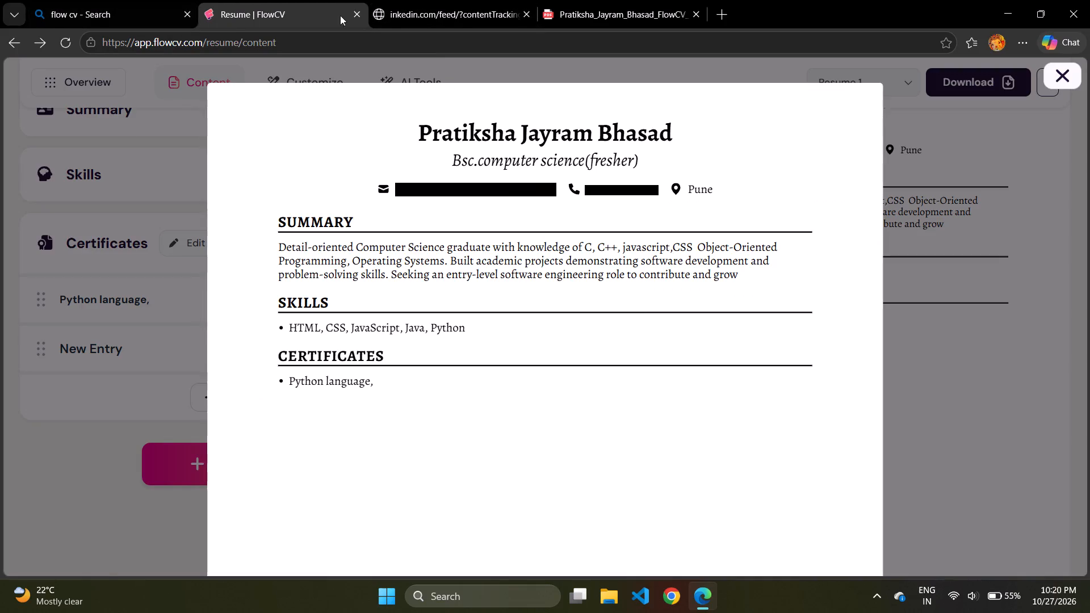
{"action": "left_click", "coordinate": [638, 6]}
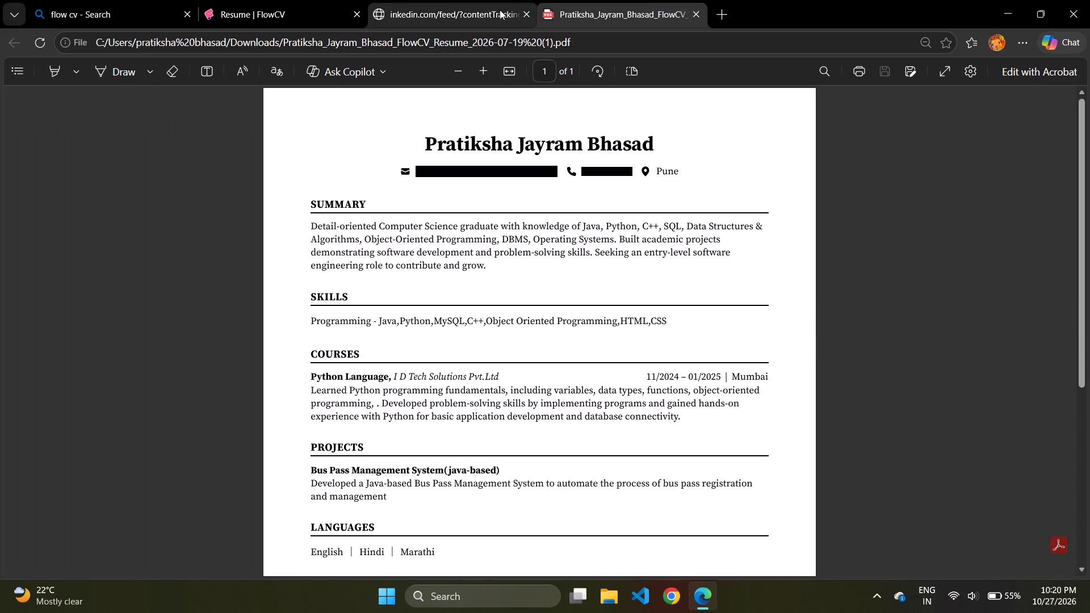
Close the LinkedIn feed page and the downloaded resume PDF, and return to the resume being edited.
{"action": "left_click", "coordinate": [522, 16]}
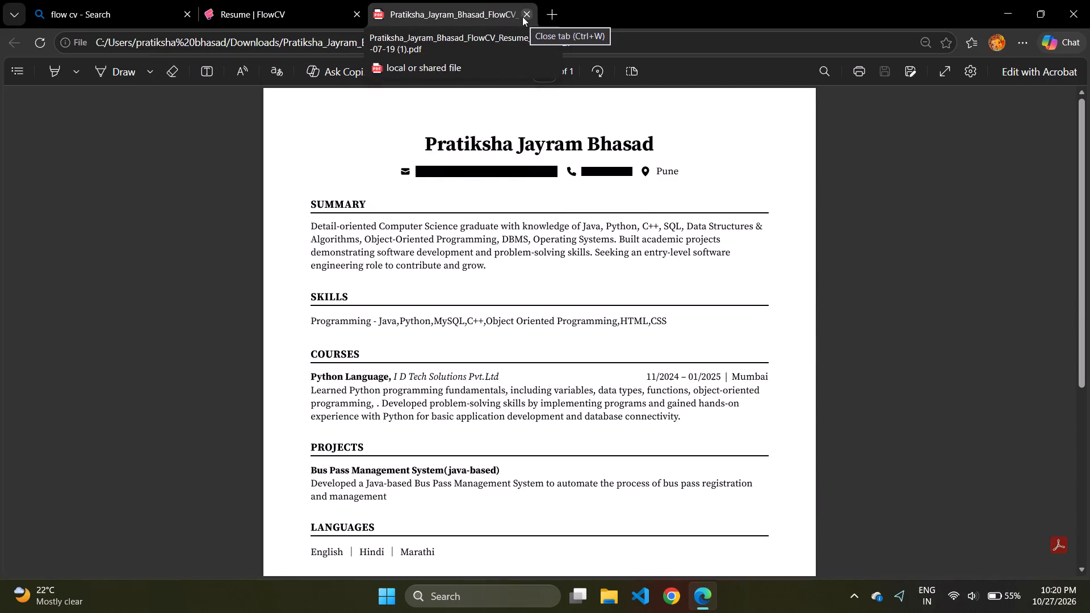
{"action": "left_click", "coordinate": [522, 16]}
{"action": "left_click", "coordinate": [258, 22]}
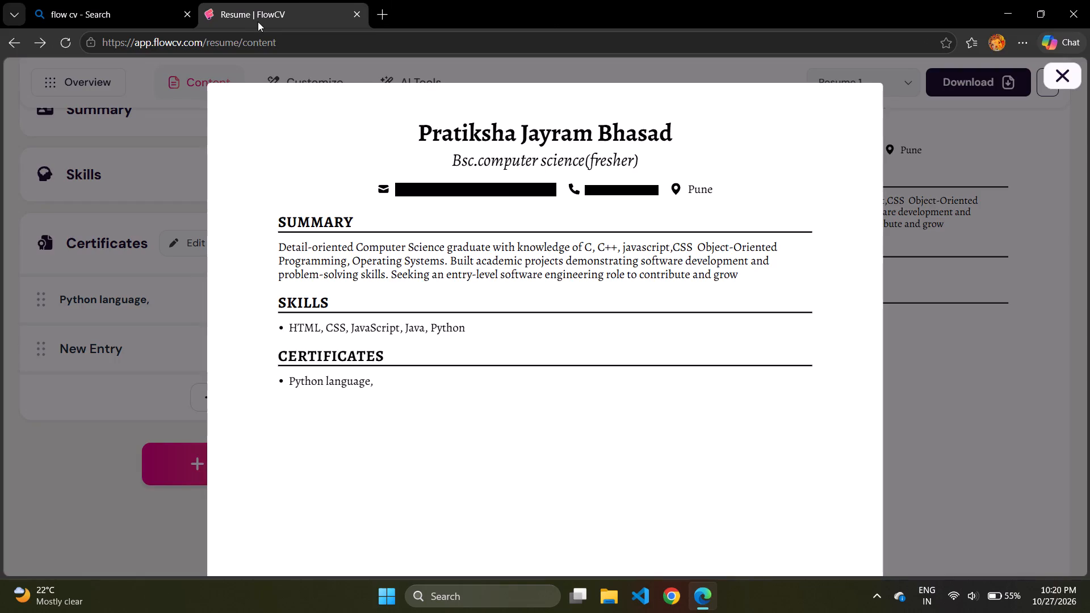
Leave the enlarged preview, reopen the Python language certificate entry and append "ID solu" after the comma in its name.
{"action": "left_click", "coordinate": [374, 378]}
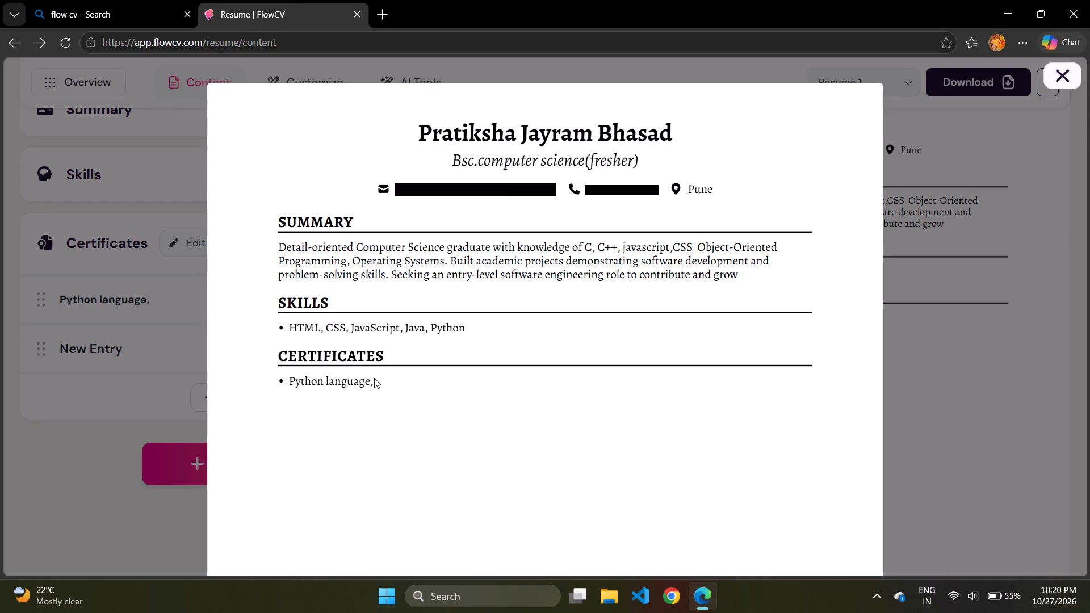
{"action": "left_click", "coordinate": [380, 381]}
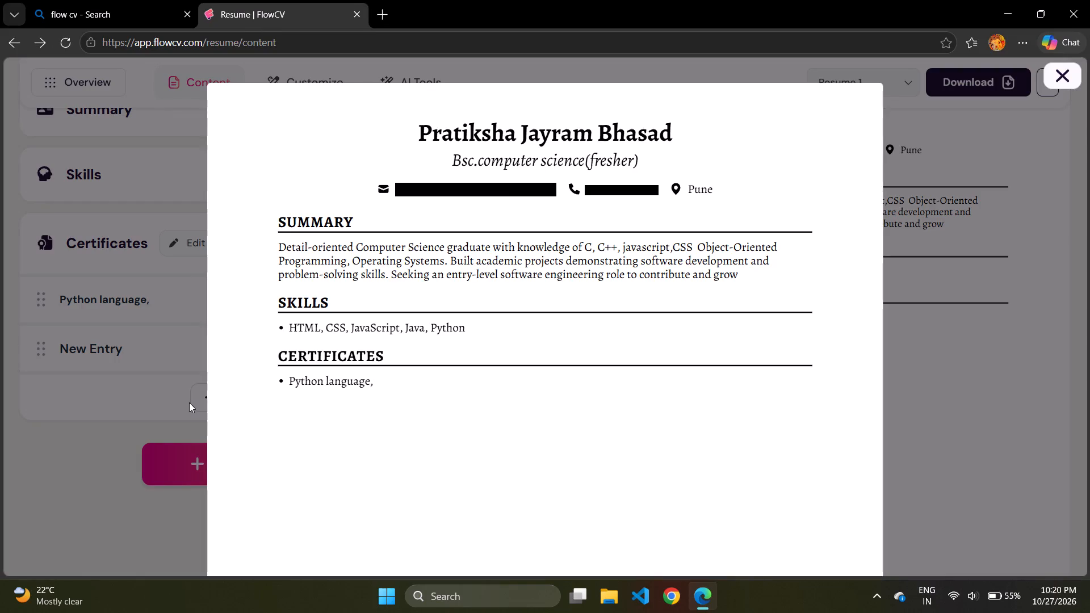
{"action": "left_click", "coordinate": [189, 402]}
{"action": "left_click", "coordinate": [167, 300]}
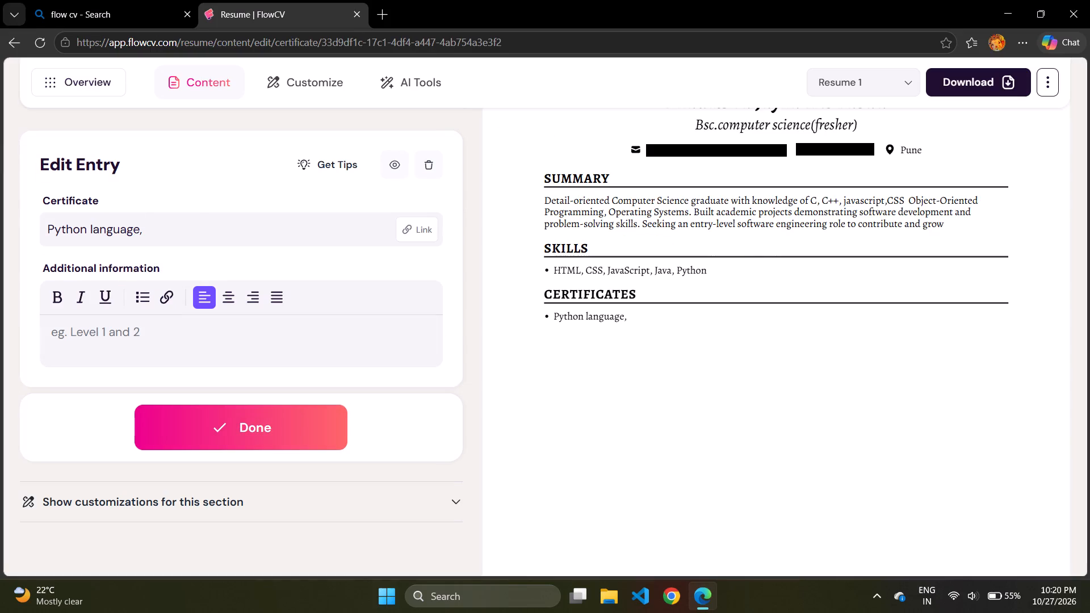
{"action": "left_click", "coordinate": [145, 225]}
{"action": "key", "text": "space"}
{"action": "key", "text": "shift+i"}
{"action": "key", "text": "d"}
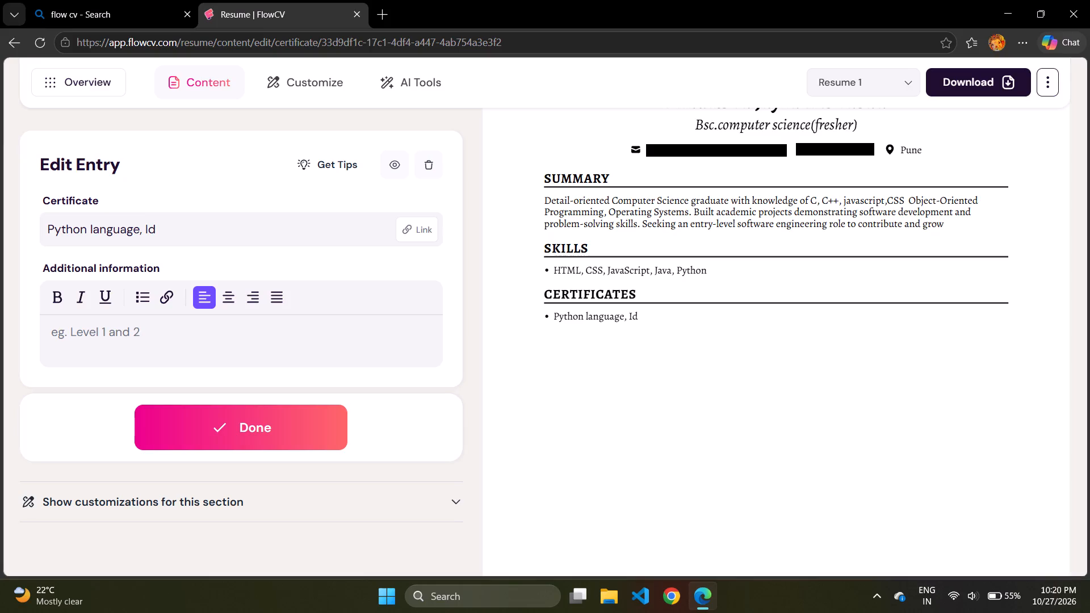
{"action": "key", "text": "BackSpace"}
{"action": "key", "text": "shift+d"}
{"action": "key", "text": "space"}
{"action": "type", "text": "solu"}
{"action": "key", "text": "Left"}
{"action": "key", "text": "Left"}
Capitalize the S in the certificate name and complete it as "Python language, ID Solution".
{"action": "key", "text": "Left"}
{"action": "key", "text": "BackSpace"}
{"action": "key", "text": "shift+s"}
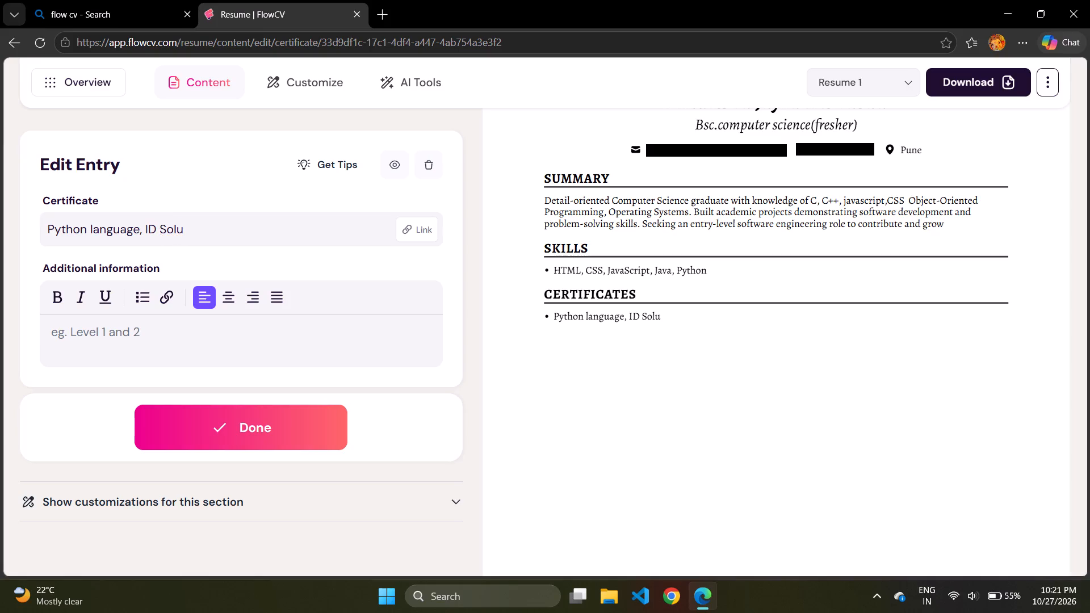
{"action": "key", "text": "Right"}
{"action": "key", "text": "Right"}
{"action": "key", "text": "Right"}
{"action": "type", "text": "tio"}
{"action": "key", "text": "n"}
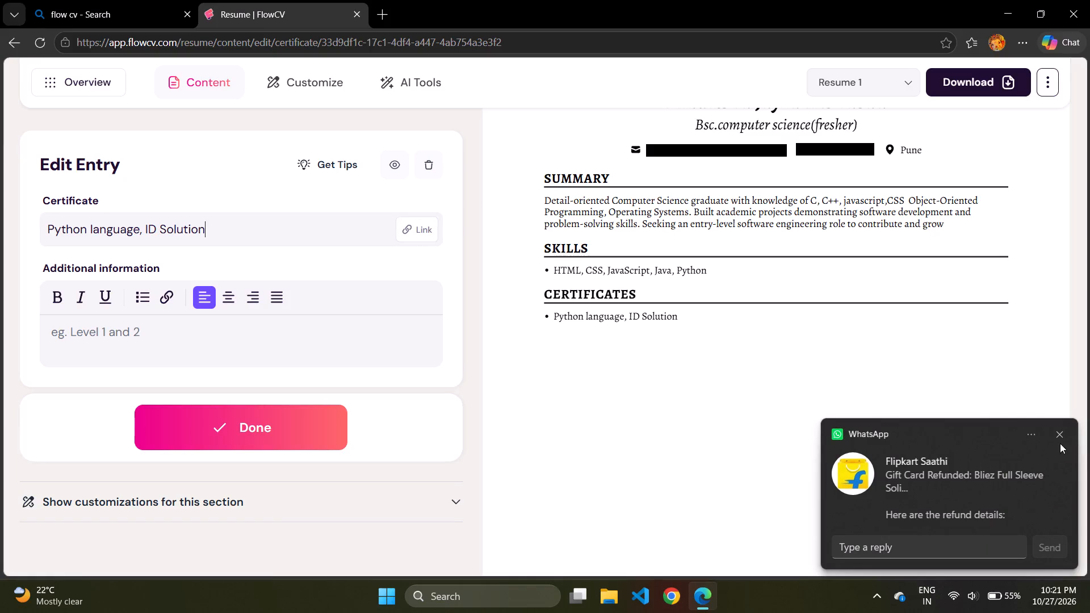
Dismiss the WhatsApp notification and minimize the browser window to reach the desktop.
{"action": "left_click", "coordinate": [1057, 429]}
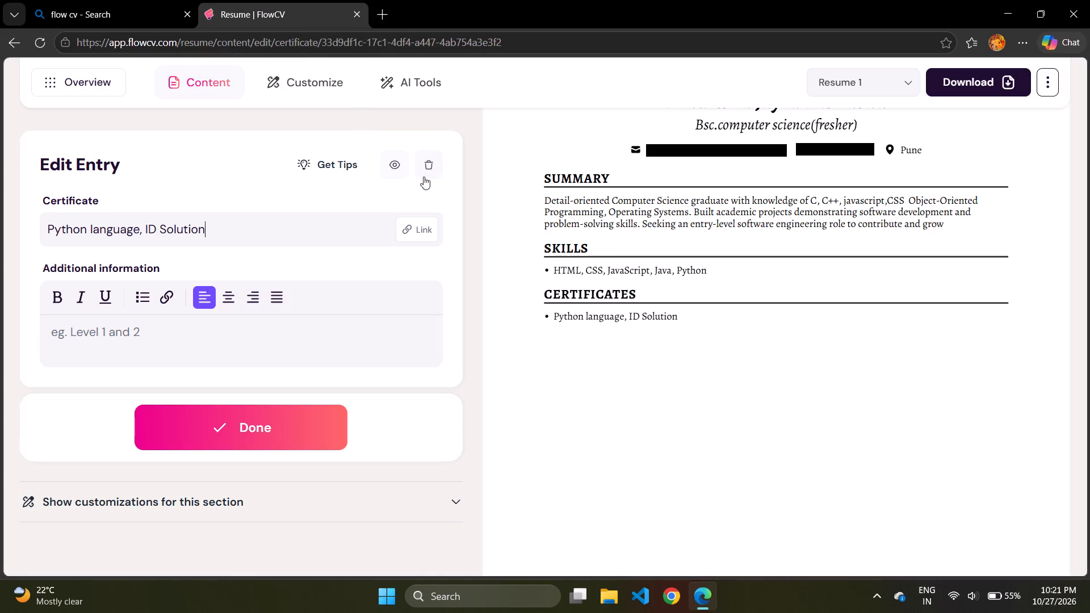
{"action": "left_click", "coordinate": [1002, 6]}
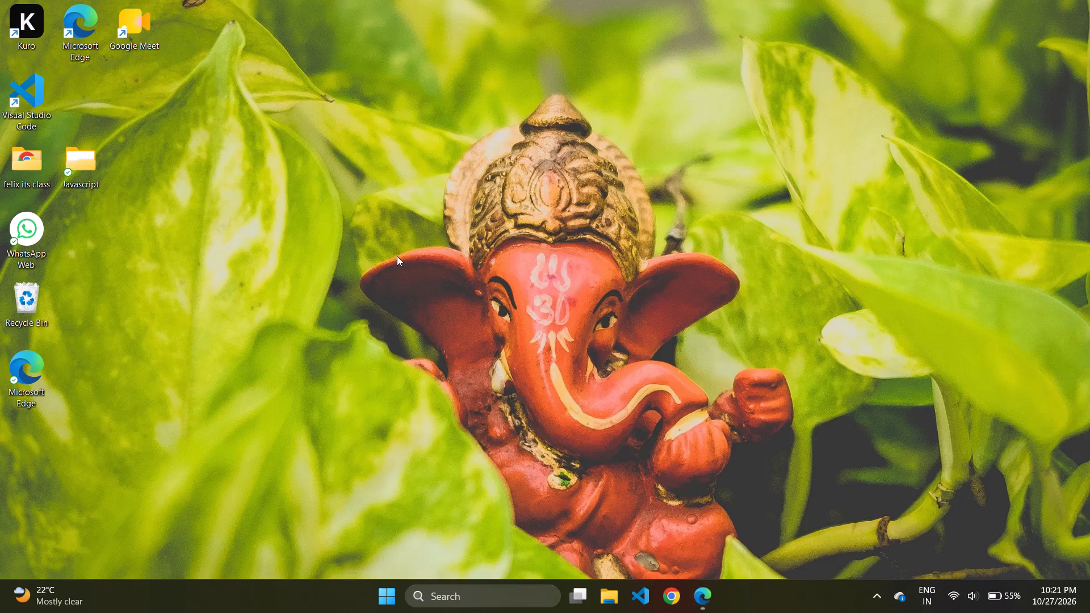